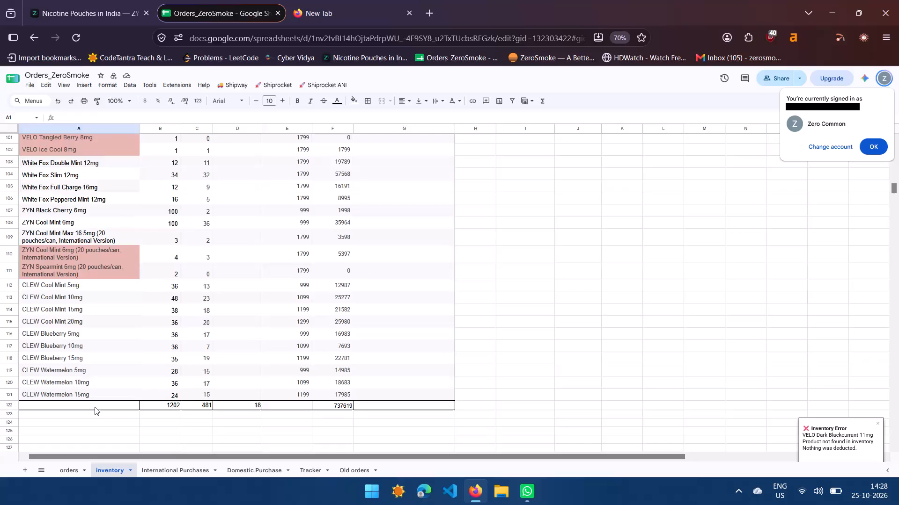
Set the quantity of ZYN Cool Mint Max 16.5mg to 61 in the upper inventory table, accepting the protected-range edit.
scroll(95, 407, up, 12)
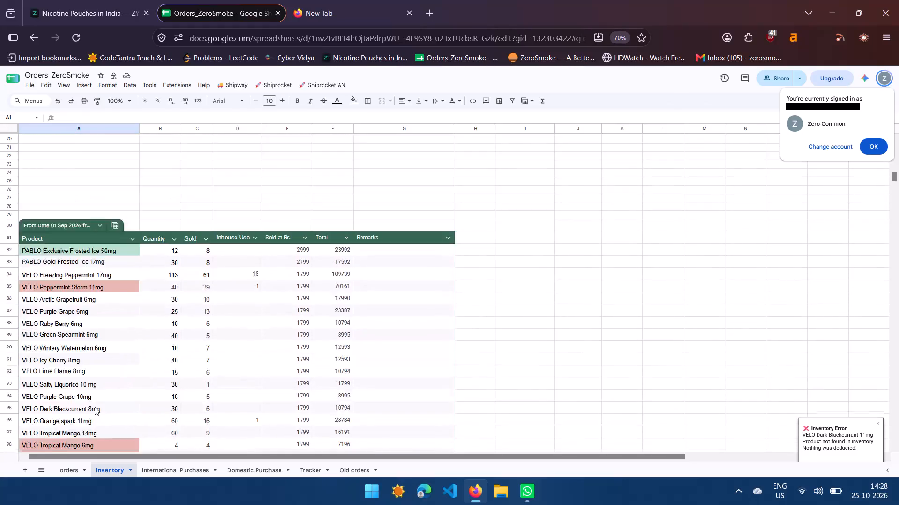
scroll(95, 407, up, 13)
scroll(103, 346, down, 2)
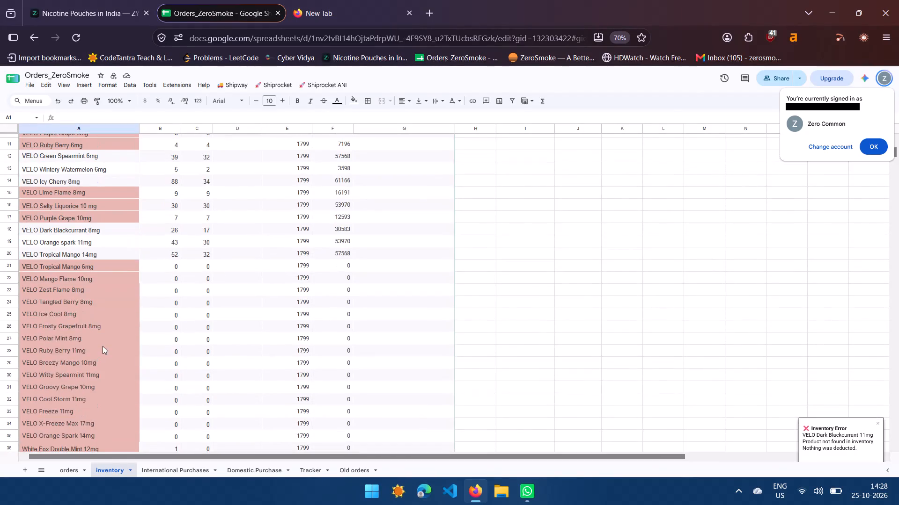
scroll(103, 346, down, 3)
scroll(87, 393, down, 2)
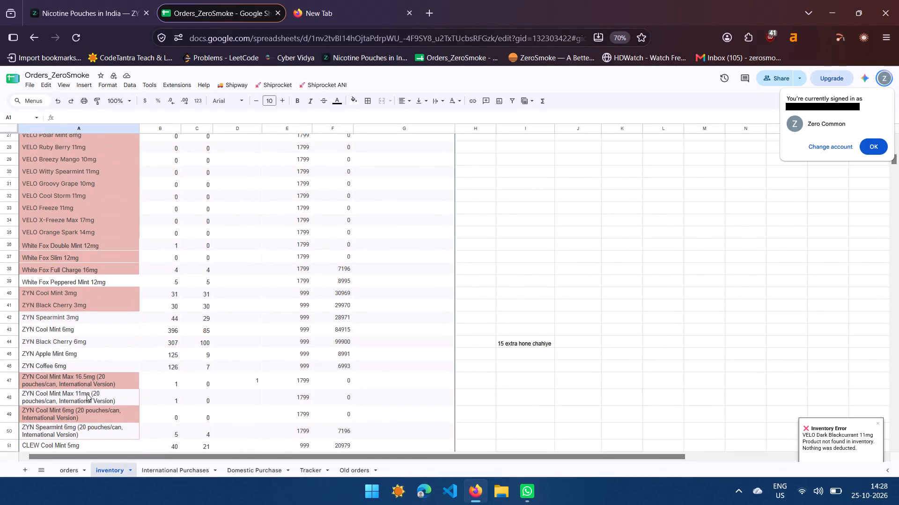
double_click(167, 377)
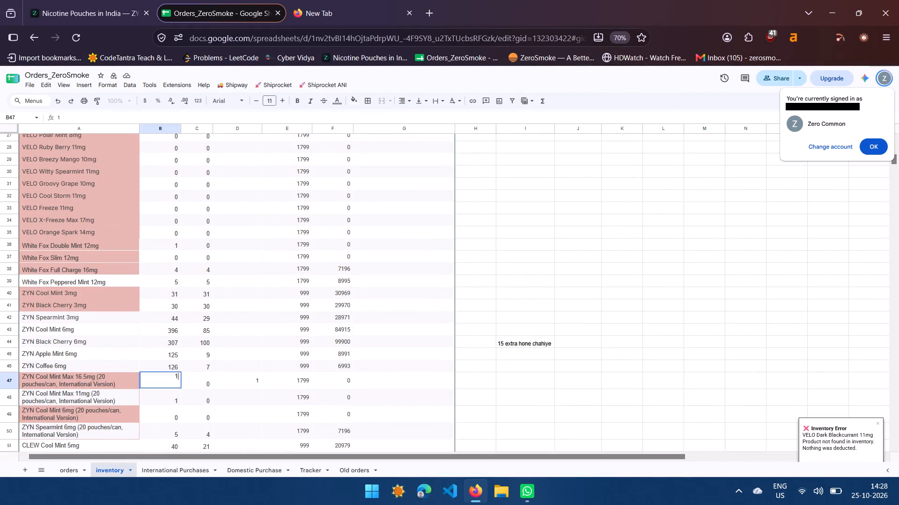
key(BackSpace)
text(61)
key(Return)
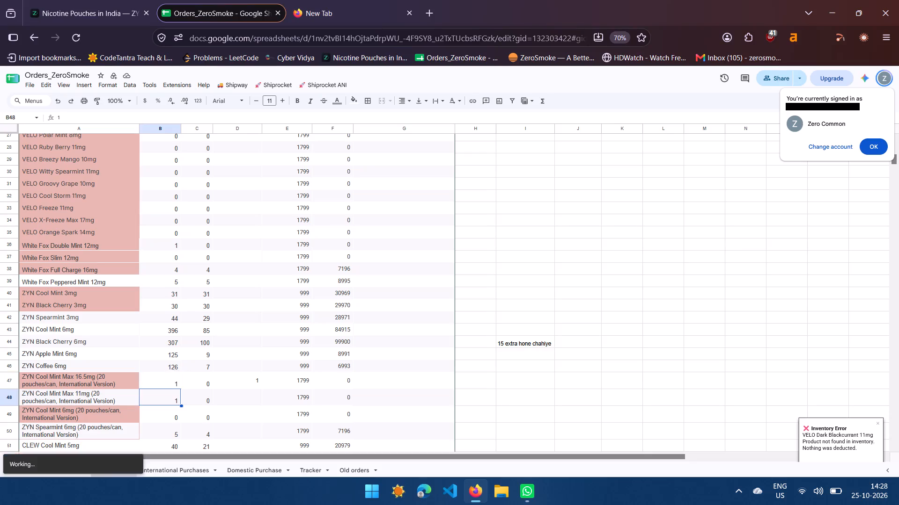
click(528, 317)
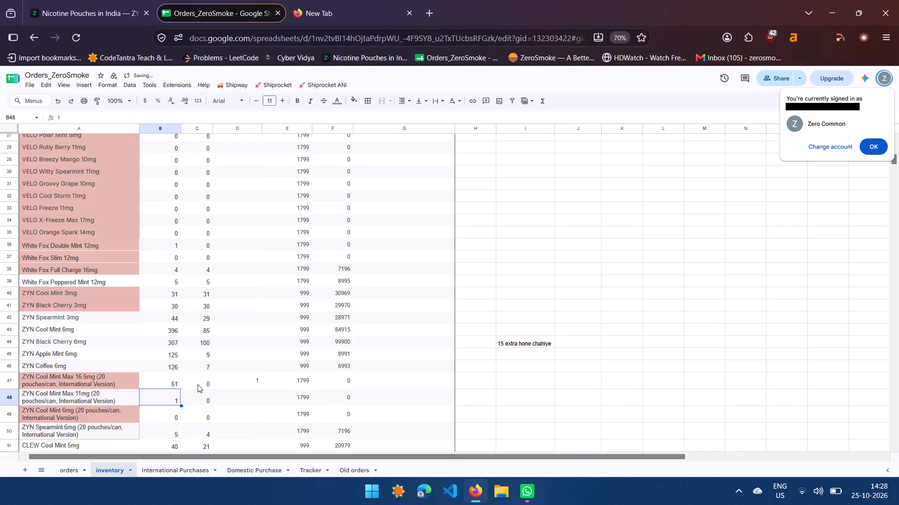
Reset the red fill on the ZYN Cool Mint Max 16.5mg product name cell in the inventory, accepting the protected-range edit.
click(113, 382)
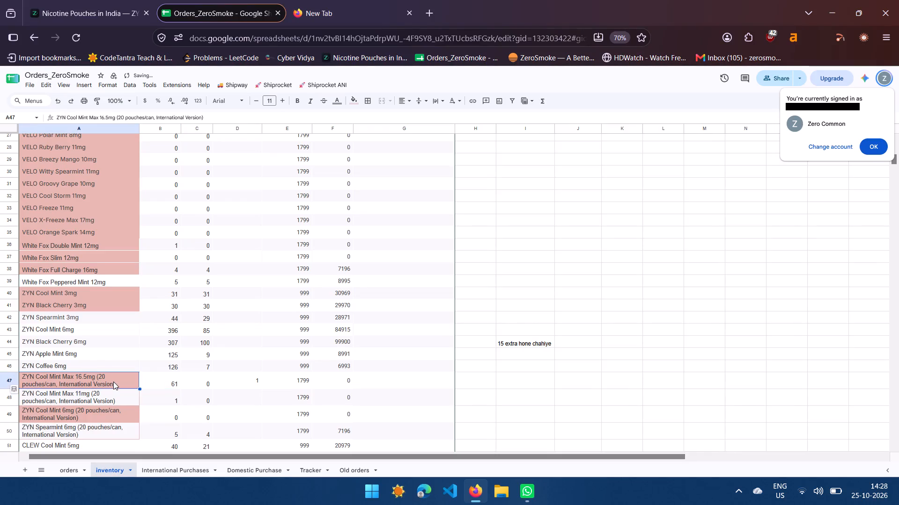
right_click(113, 382)
click(599, 240)
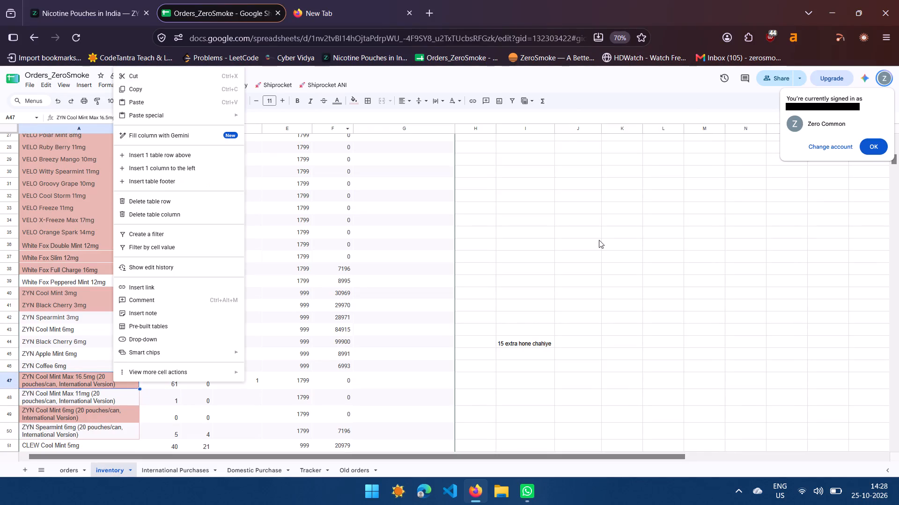
click(69, 378)
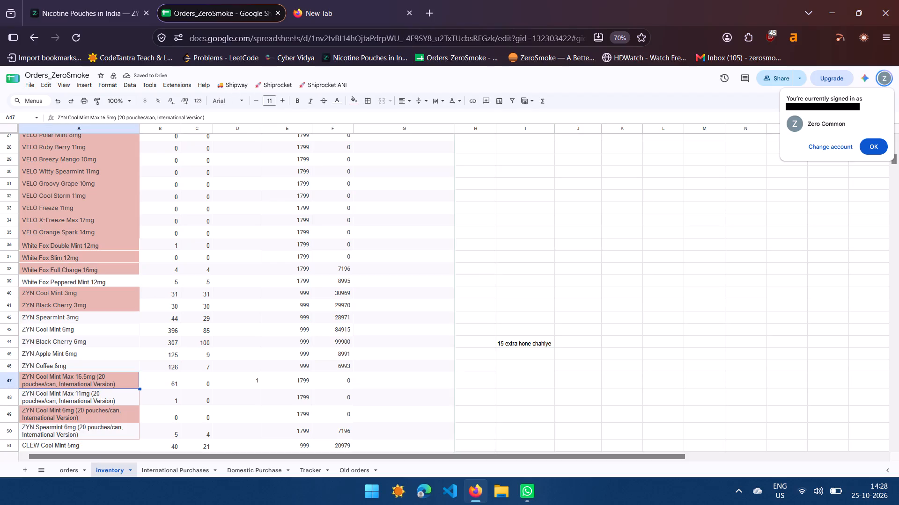
click(360, 103)
click(357, 120)
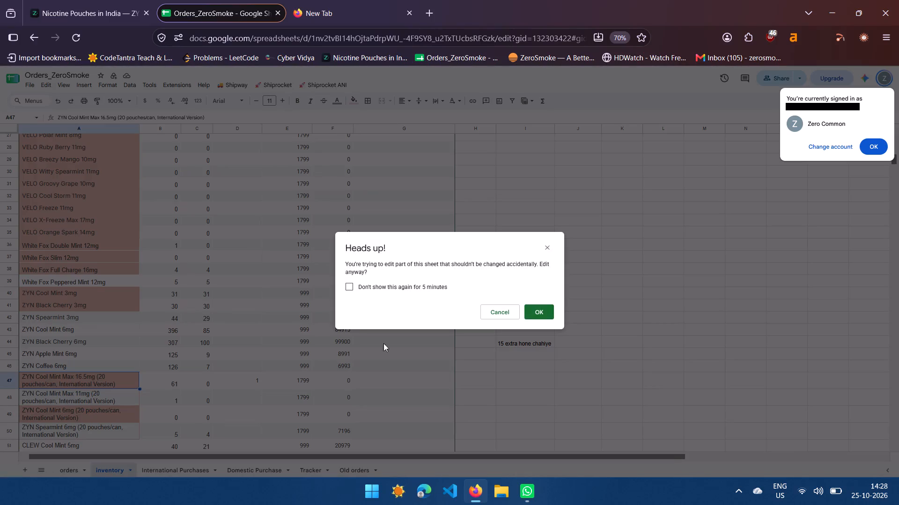
click(547, 316)
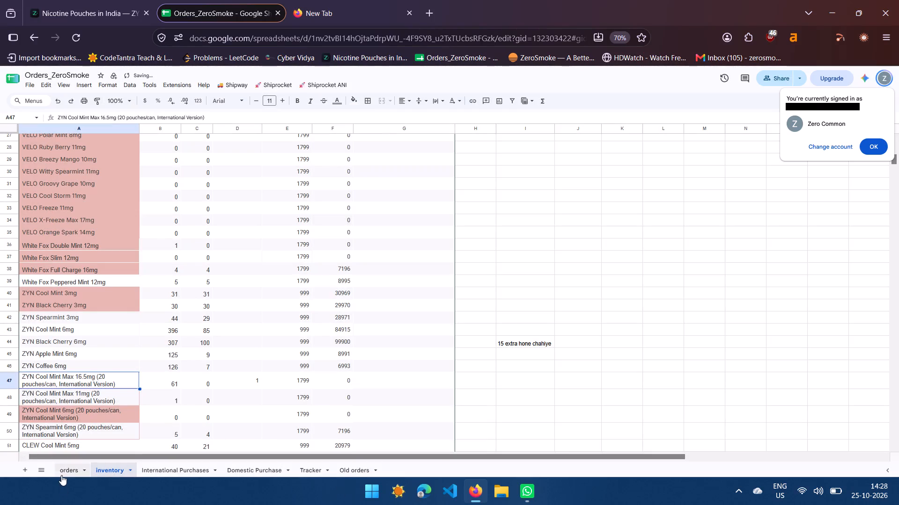
Tick Inv manage for the ZYN Cool Mint Max 16.5mg order in row 511 of the orders sheet.
click(65, 475)
click(607, 327)
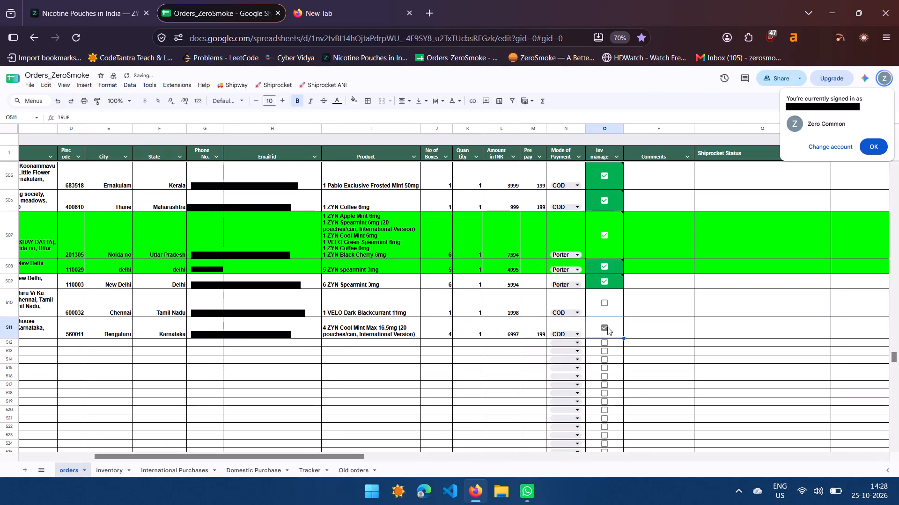
Copy the product name VELO Dark Blackcurrant 8mg from the inventory sheet.
click(605, 301)
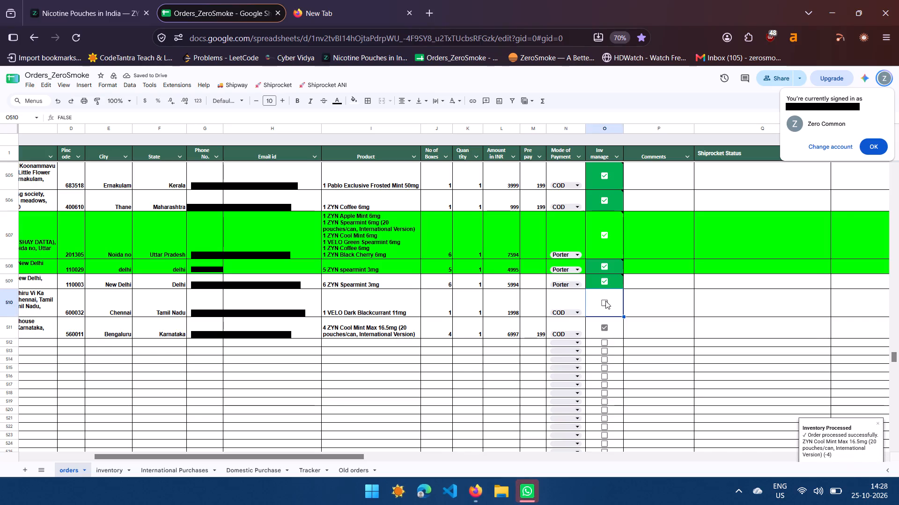
click(112, 476)
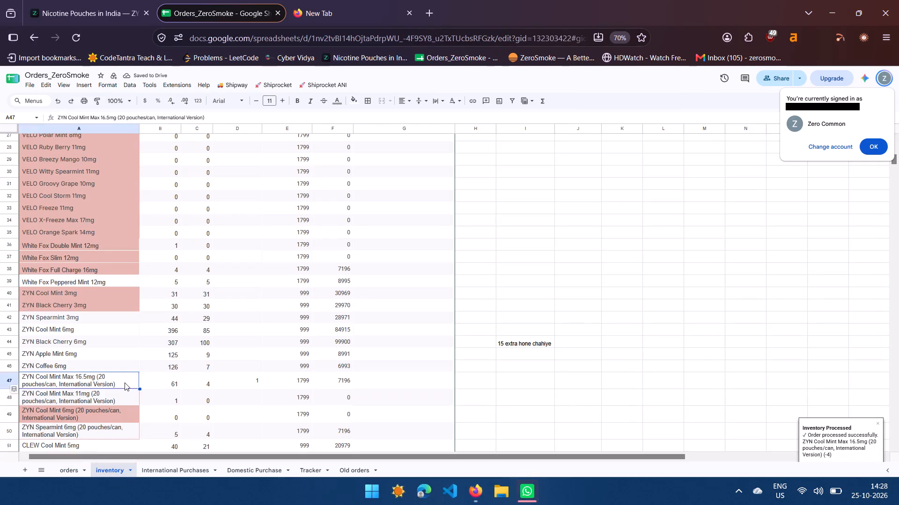
scroll(76, 311, up, 1)
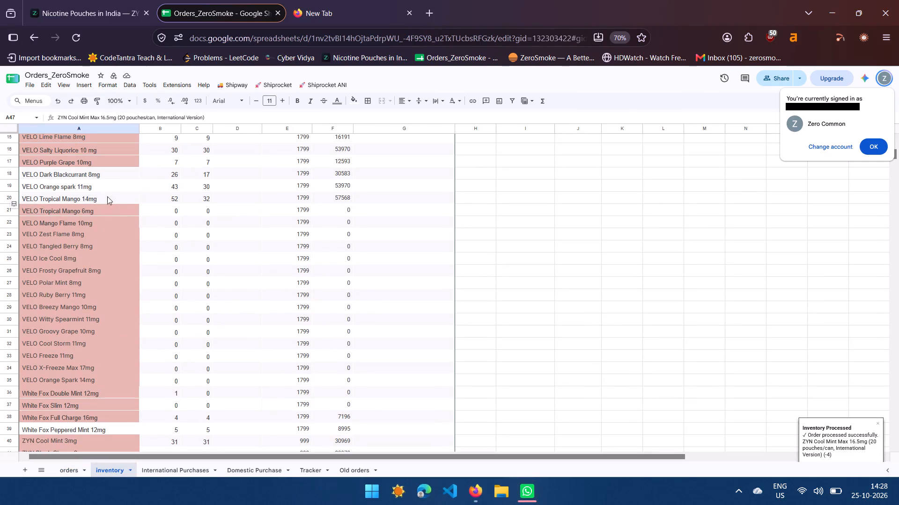
click(95, 178)
key(ctrl+c)
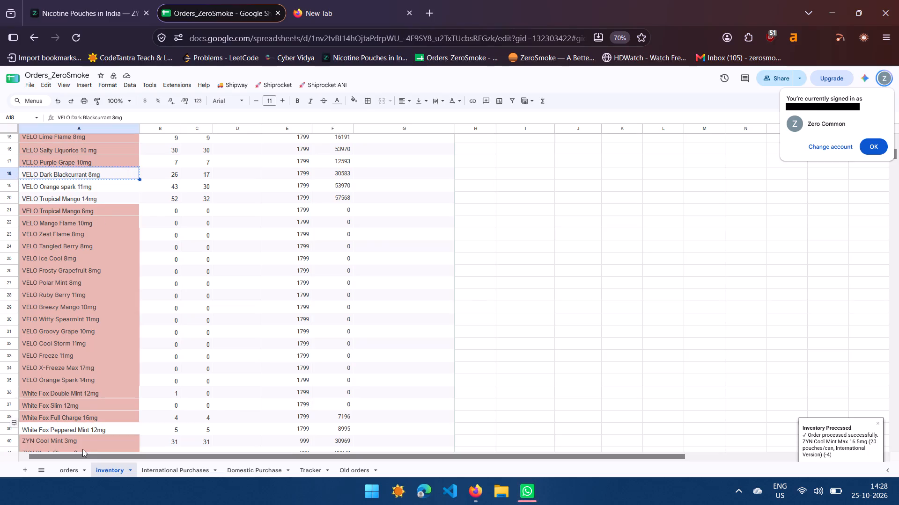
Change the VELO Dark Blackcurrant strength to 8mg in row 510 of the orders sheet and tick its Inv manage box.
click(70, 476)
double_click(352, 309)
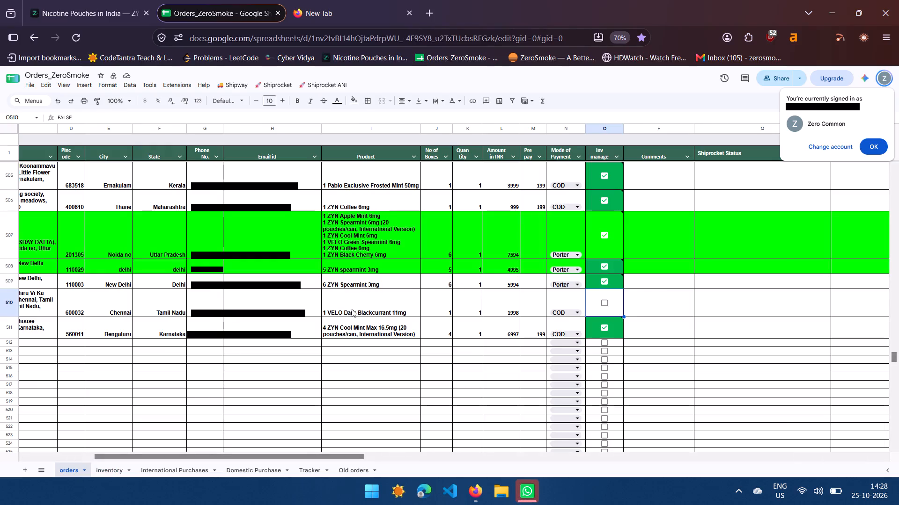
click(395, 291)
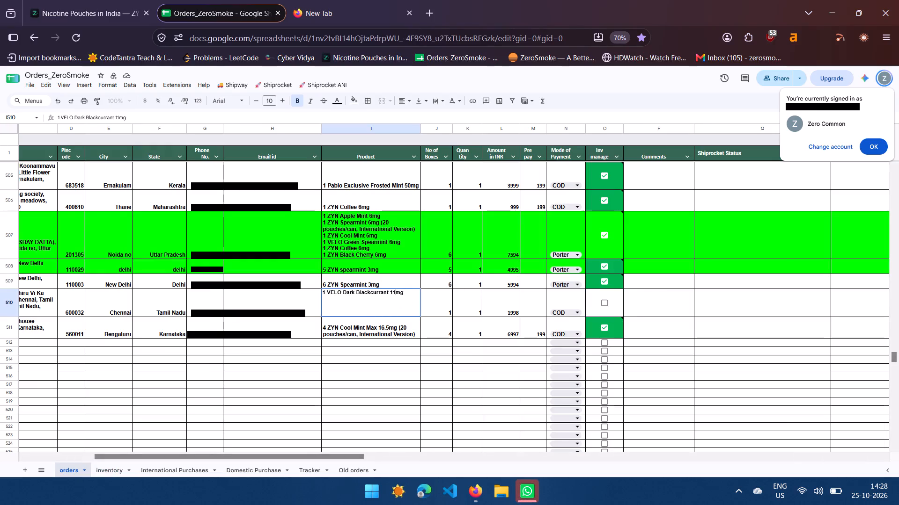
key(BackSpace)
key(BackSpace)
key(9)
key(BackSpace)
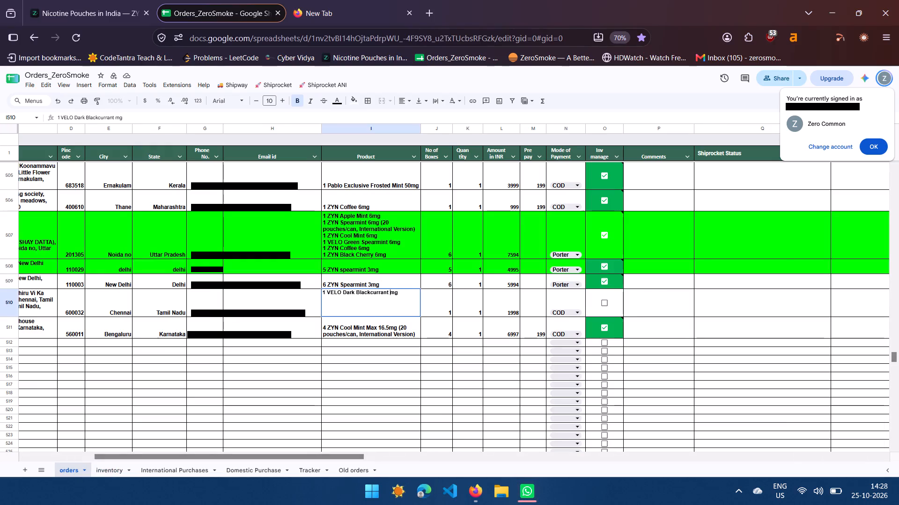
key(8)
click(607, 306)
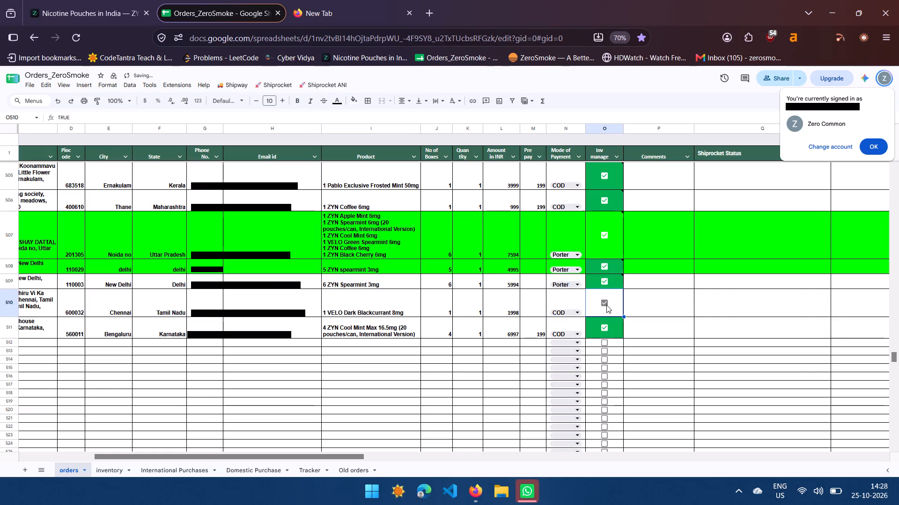
Replace row 510's whole product entry with 1 VELO Dark Blackcurrant 8mg, using the copied inventory name.
double_click(398, 304)
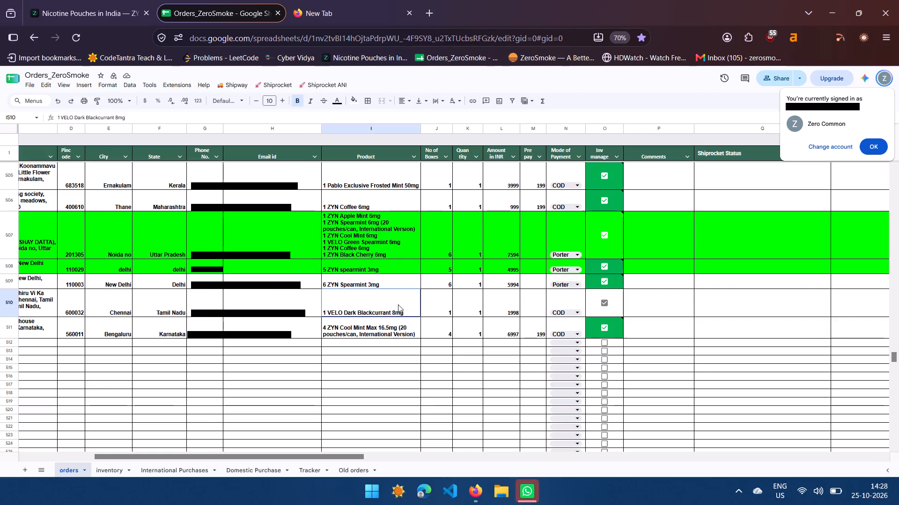
key(ctrl+a)
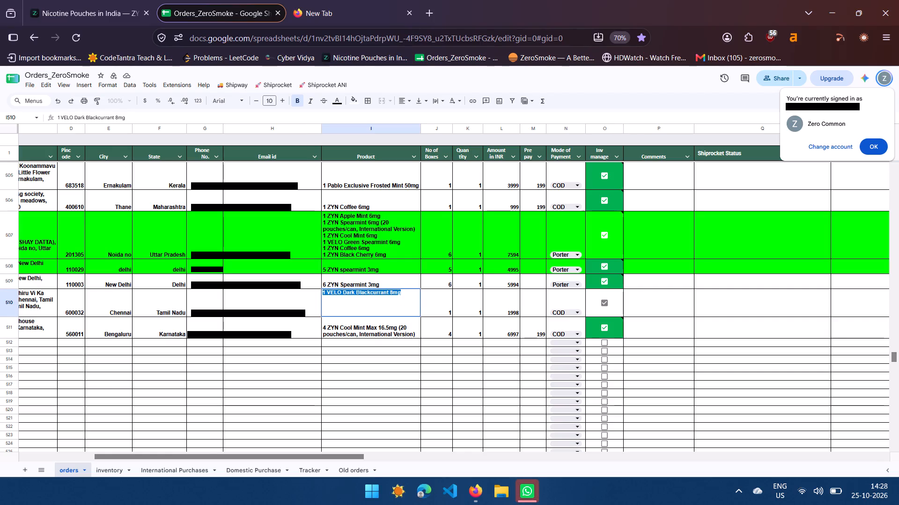
key(BackSpace)
text(1)
key(space)
key(ctrl+v)
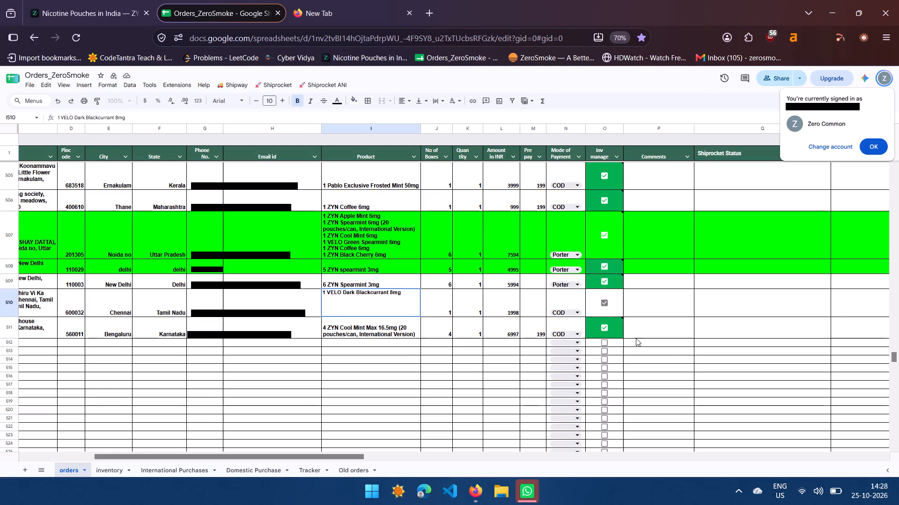
click(671, 355)
Untick and re-tick Inv manage for the VELO Dark Blackcurrant order in row 510.
click(605, 299)
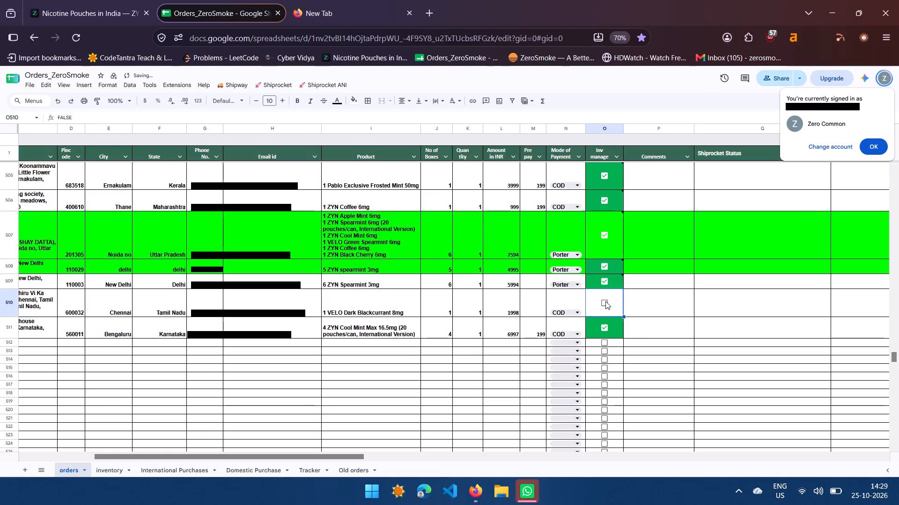
click(607, 306)
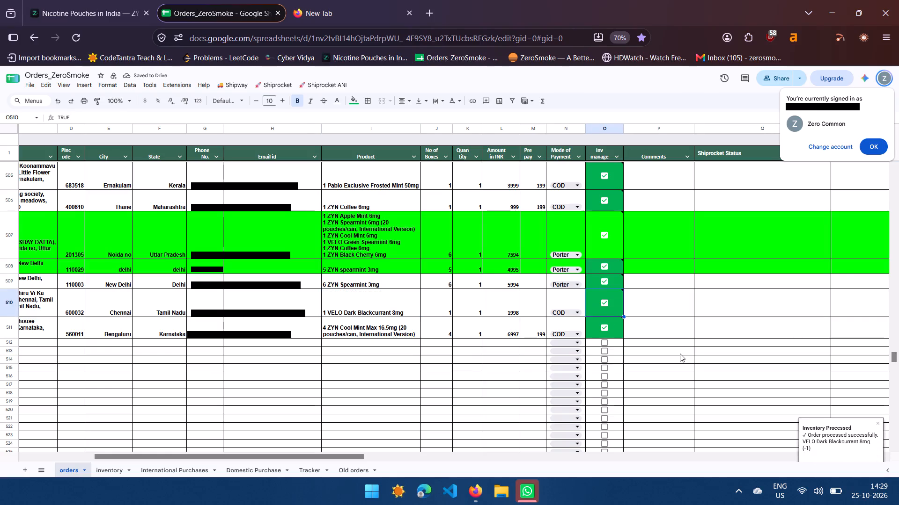
click(680, 353)
Switch to the ZeroSmoke admin panel and review the customer orders and their statuses.
click(127, 0)
scroll(507, 284, down, 1)
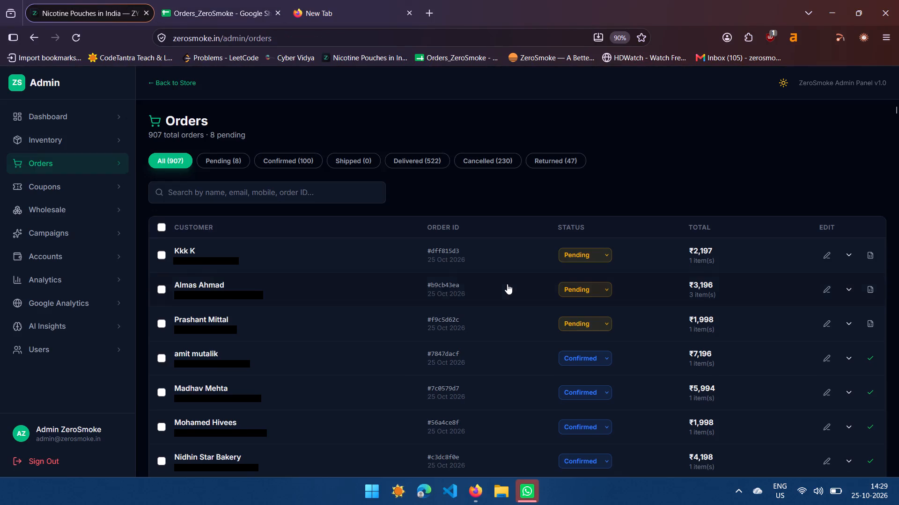
scroll(507, 284, down, 4)
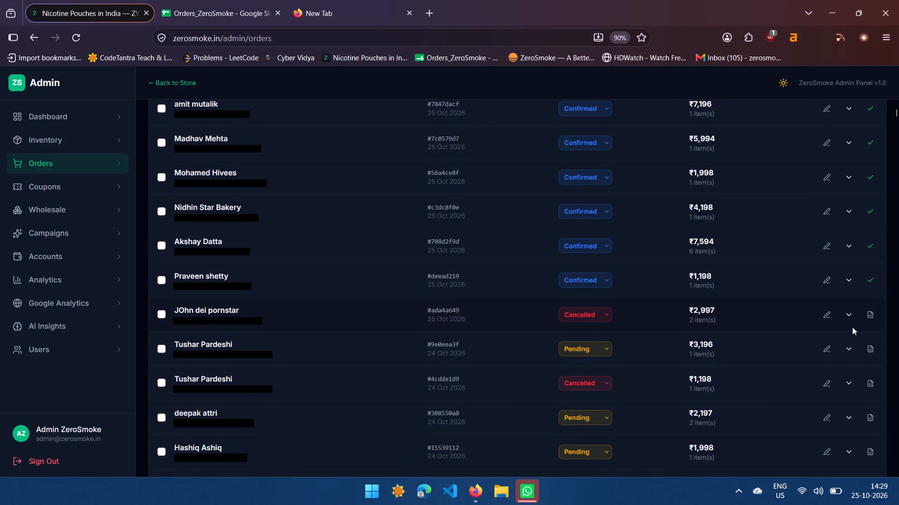
scroll(828, 429, down, 1)
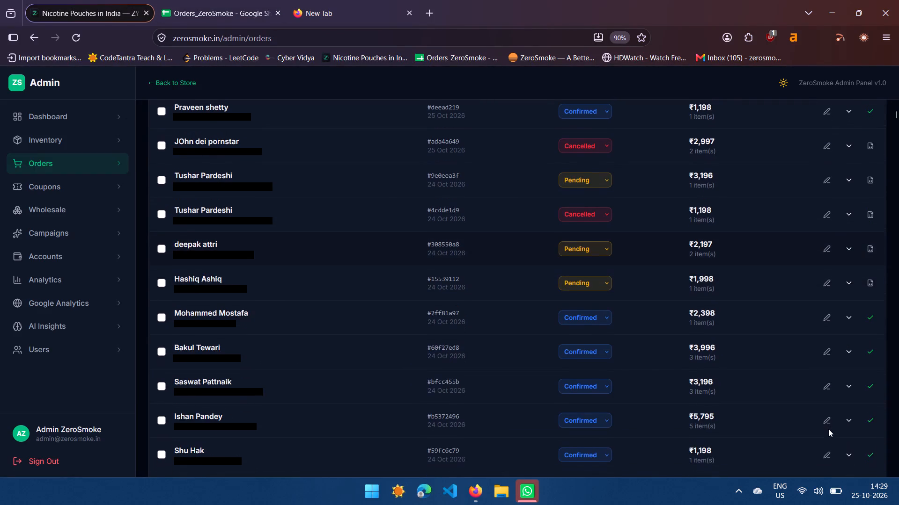
scroll(828, 429, down, 1)
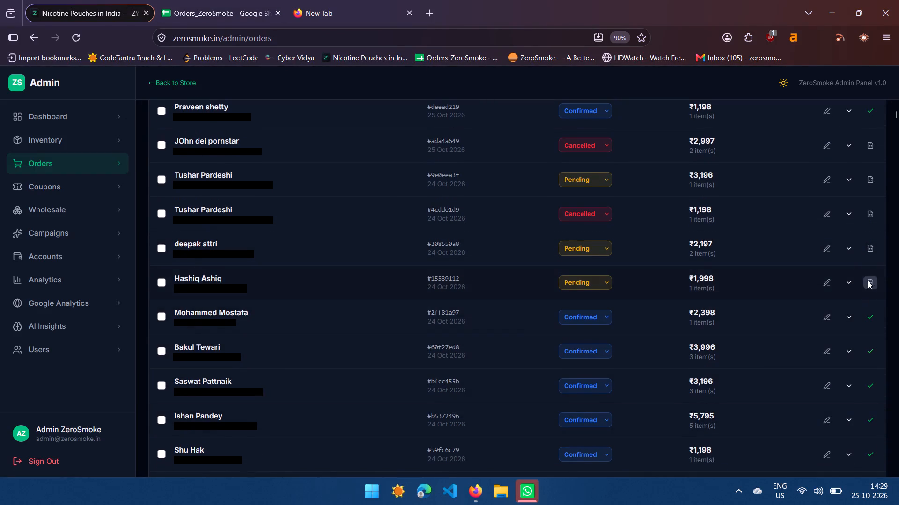
scroll(855, 281, up, 8)
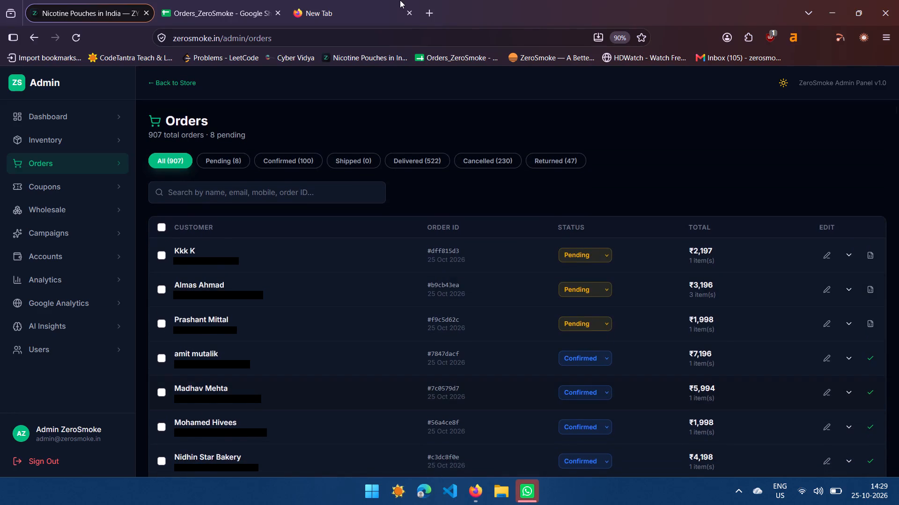
Back in the Orders_ZeroSmoke spreadsheet, fill the entire row 509 (6 ZYN Spearmint 3mg, Porter) with bright green.
click(278, 0)
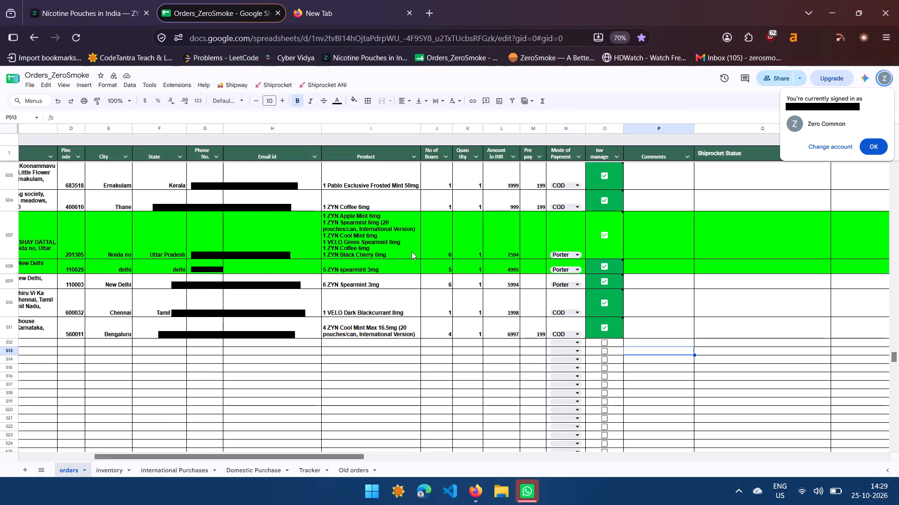
scroll(416, 253, up, 1)
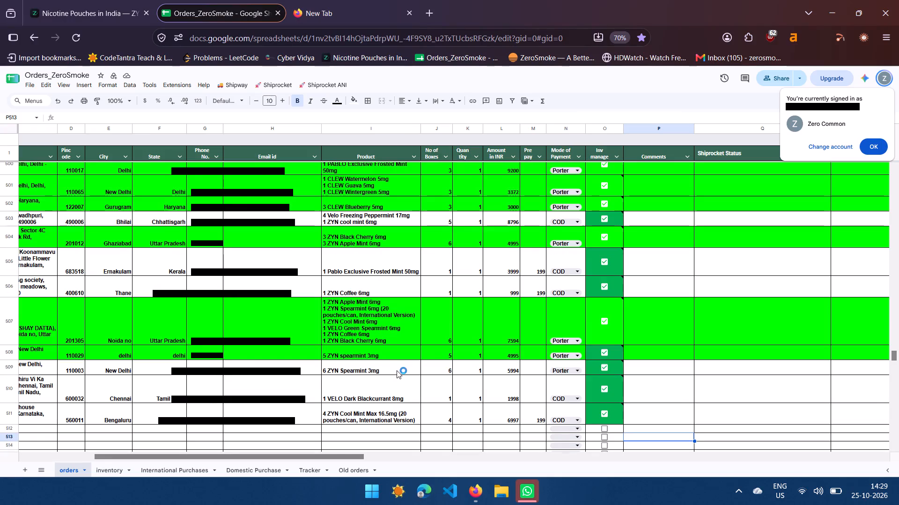
scroll(396, 339, down, 1)
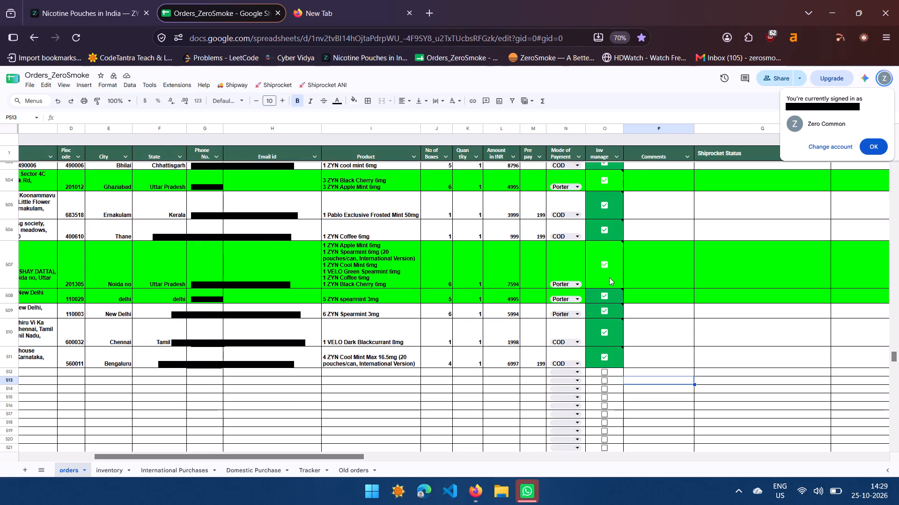
scroll(82, 342, right, 6)
click(5, 311)
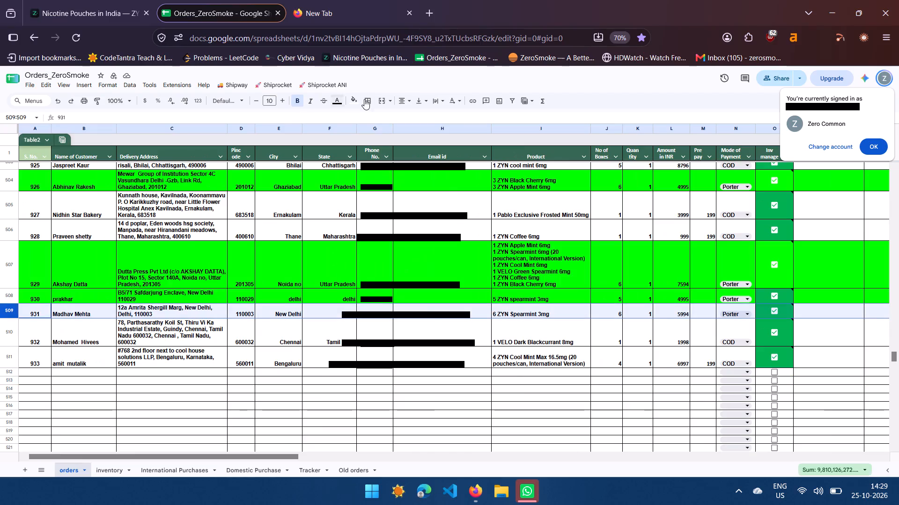
click(355, 103)
click(392, 137)
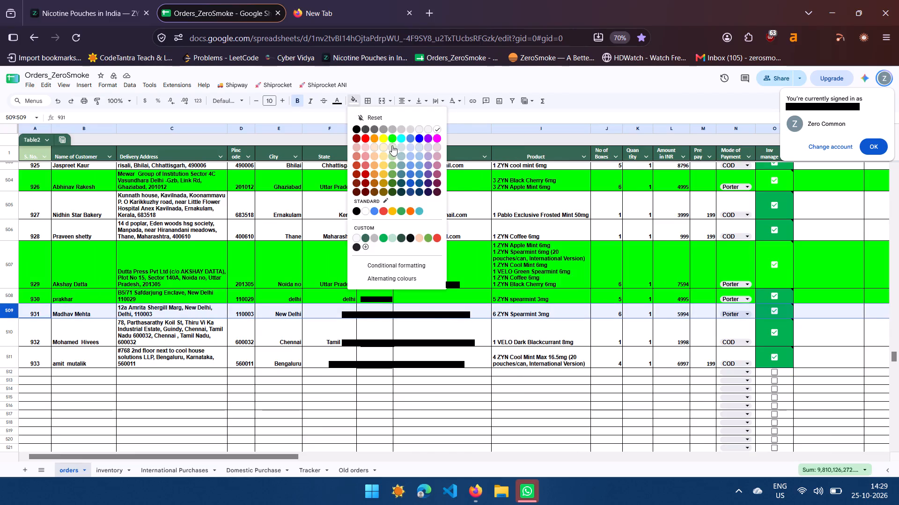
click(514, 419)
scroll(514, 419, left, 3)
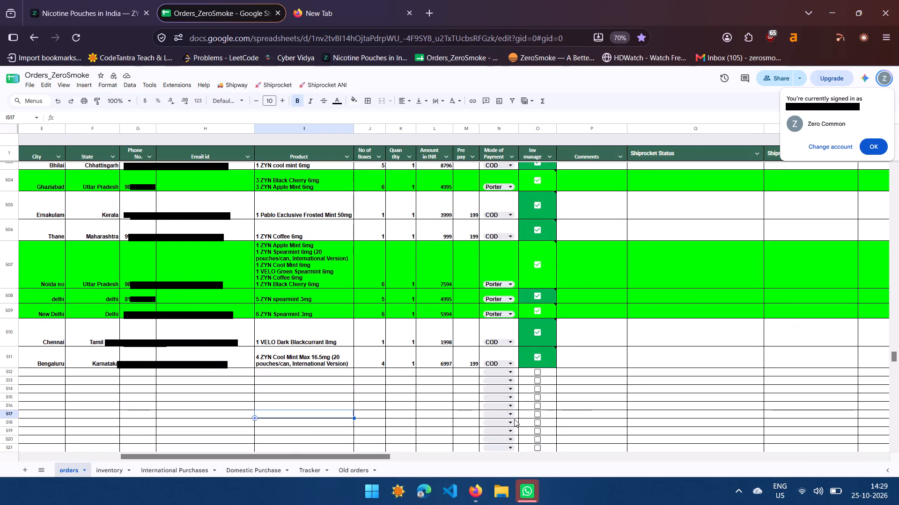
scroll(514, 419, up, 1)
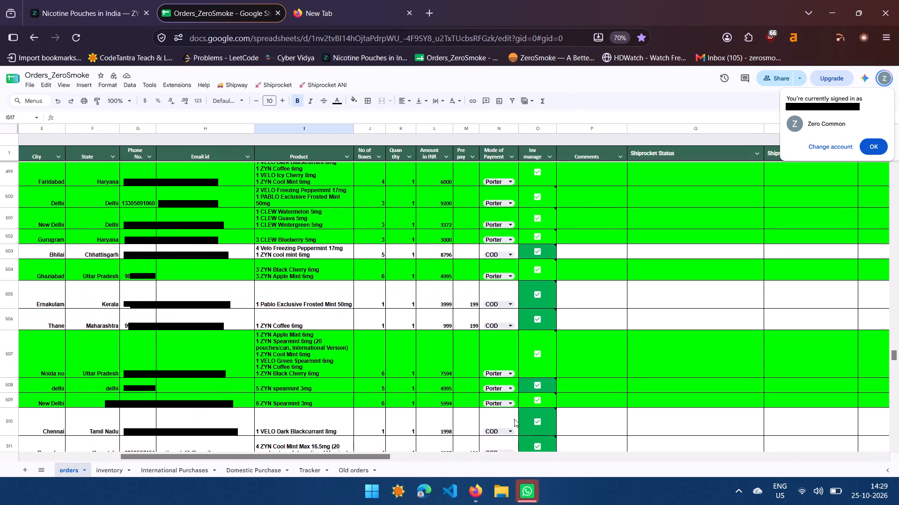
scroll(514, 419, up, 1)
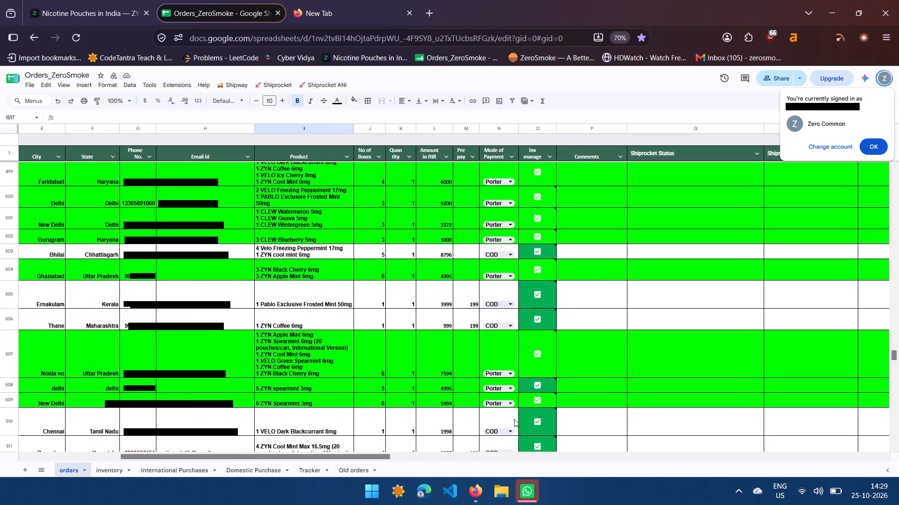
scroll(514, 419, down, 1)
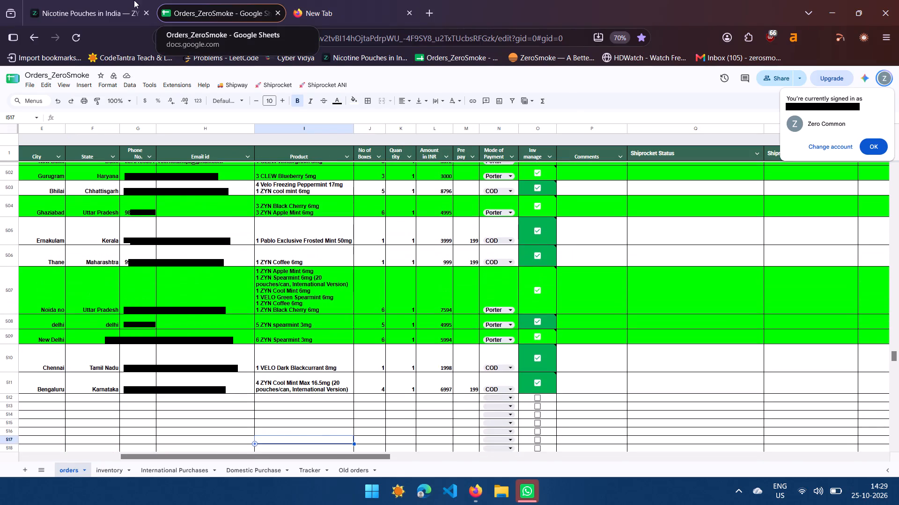
Switch to the ZeroSmoke admin panel and examine the items and shipping details of the pending orders from 24 and 25 October.
click(134, 0)
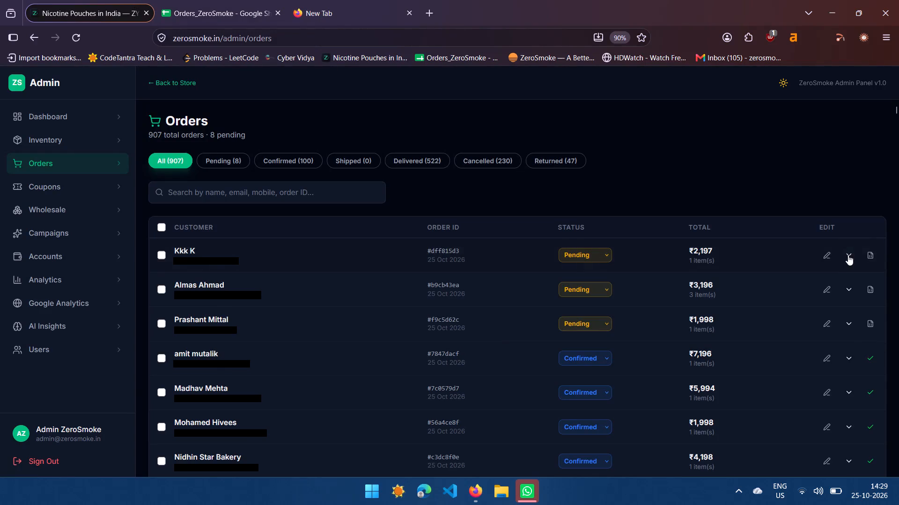
click(847, 254)
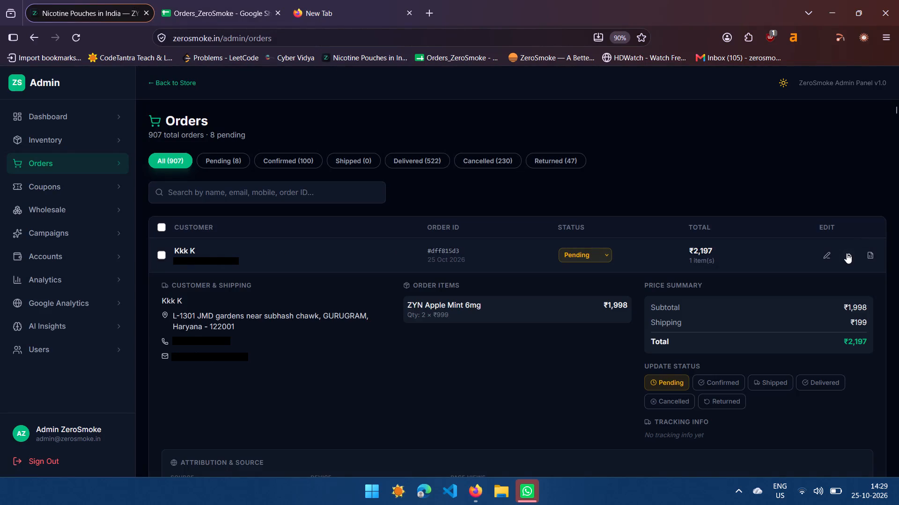
scroll(591, 452, down, 2)
scroll(592, 297, down, 3)
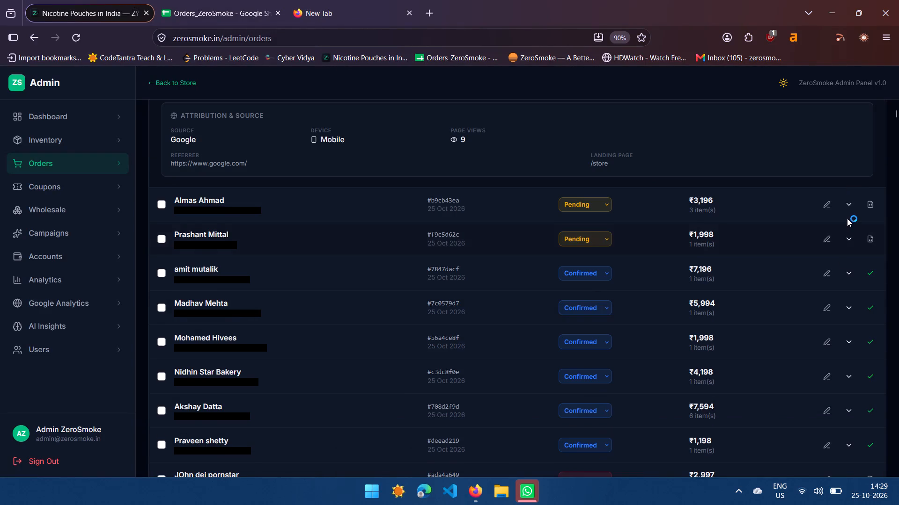
click(847, 204)
scroll(825, 337, down, 5)
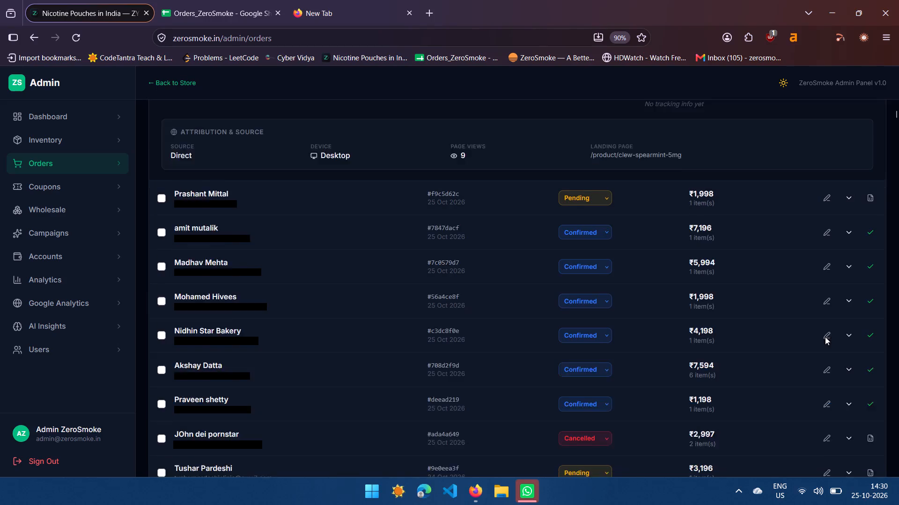
scroll(838, 199, up, 4)
click(847, 370)
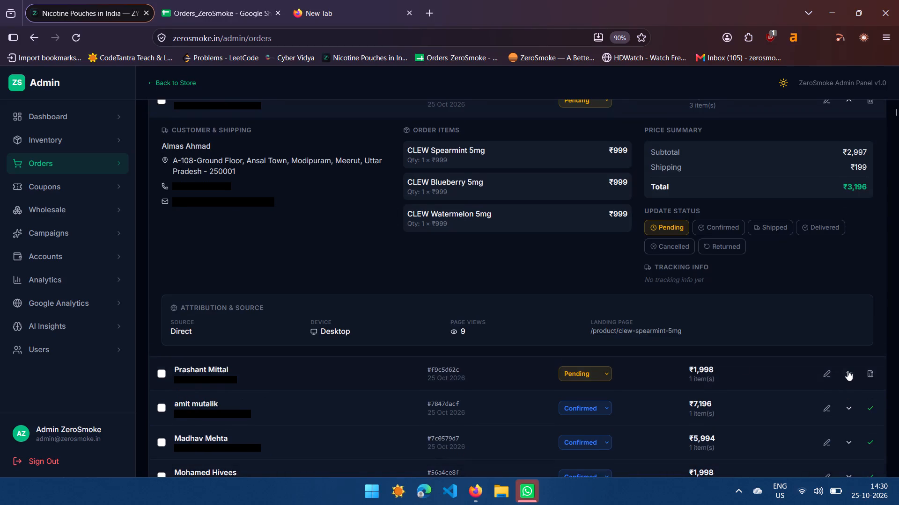
scroll(421, 351, down, 1)
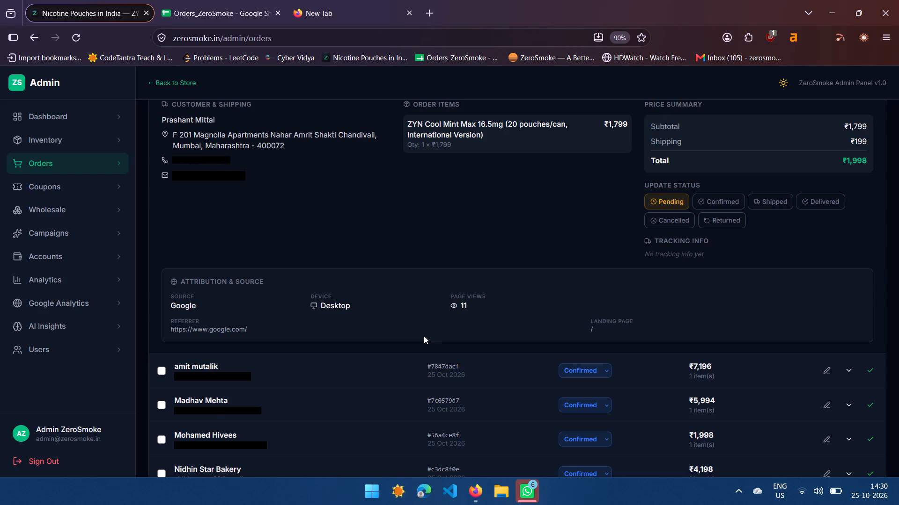
scroll(424, 336, up, 2)
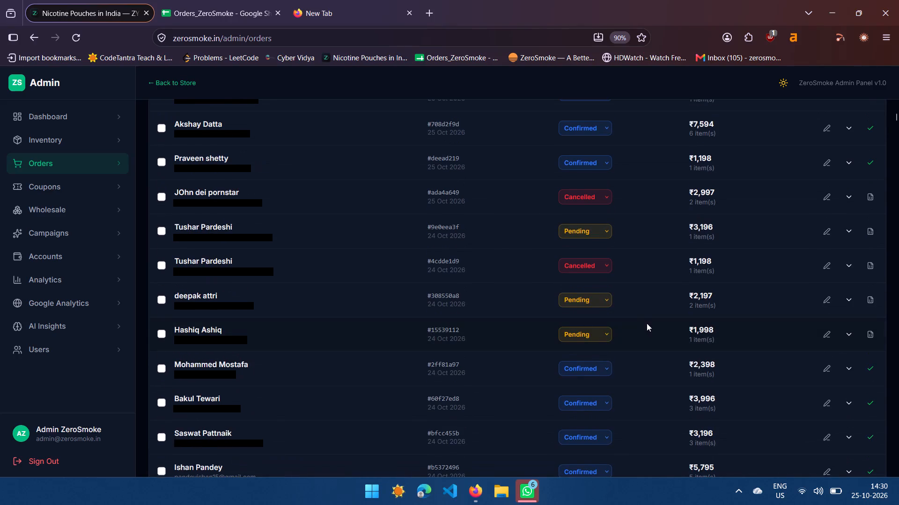
click(850, 233)
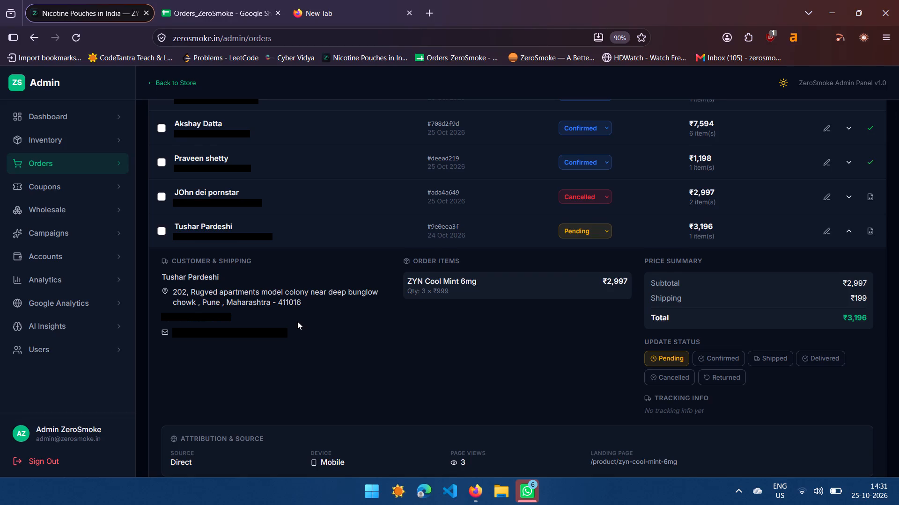
Copy the customer's phone number from the pending three-item CLEW order dated 25 Oct 2026.
scroll(297, 321, up, 3)
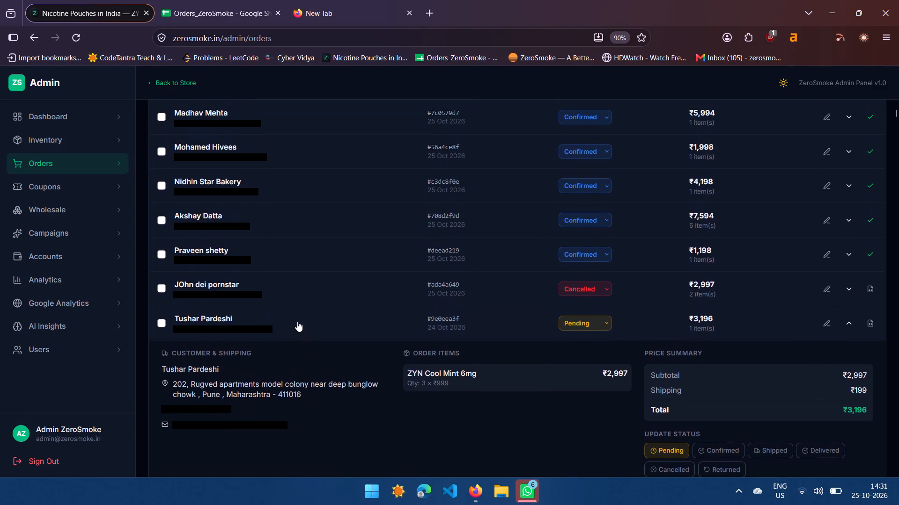
scroll(297, 321, up, 2)
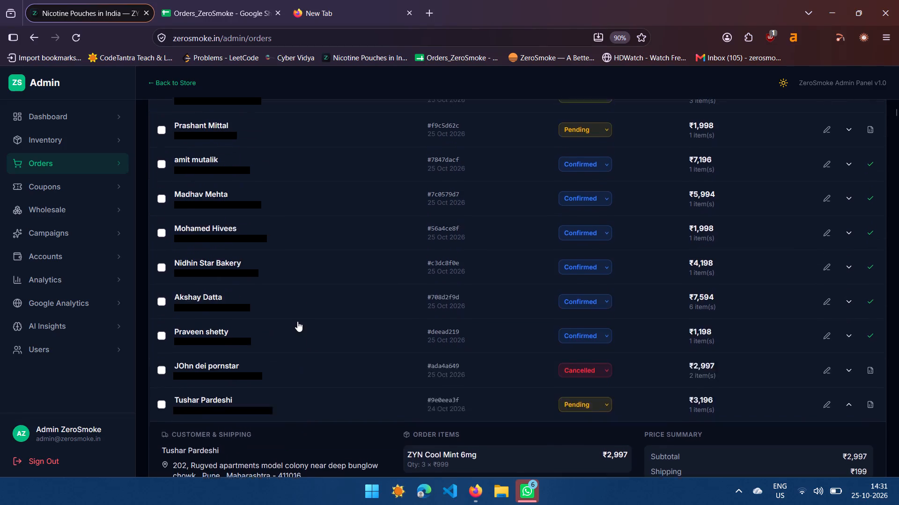
scroll(297, 321, up, 2)
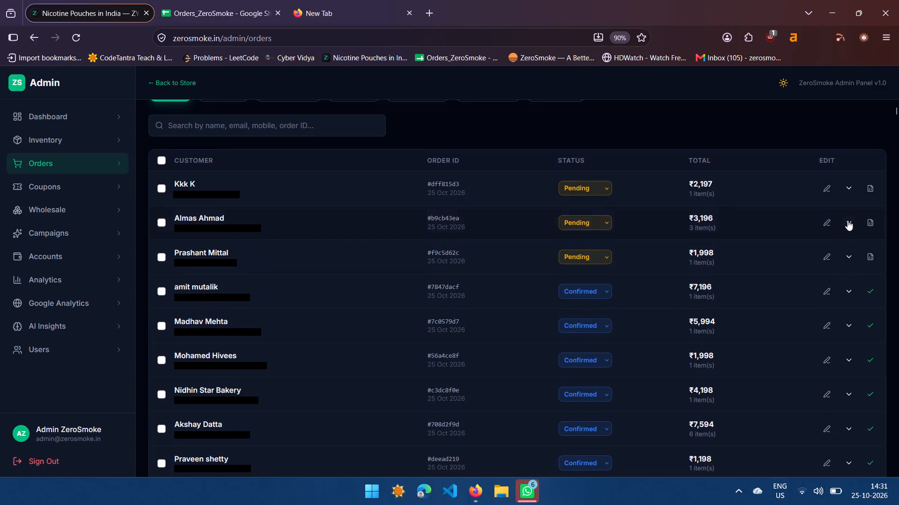
click(852, 223)
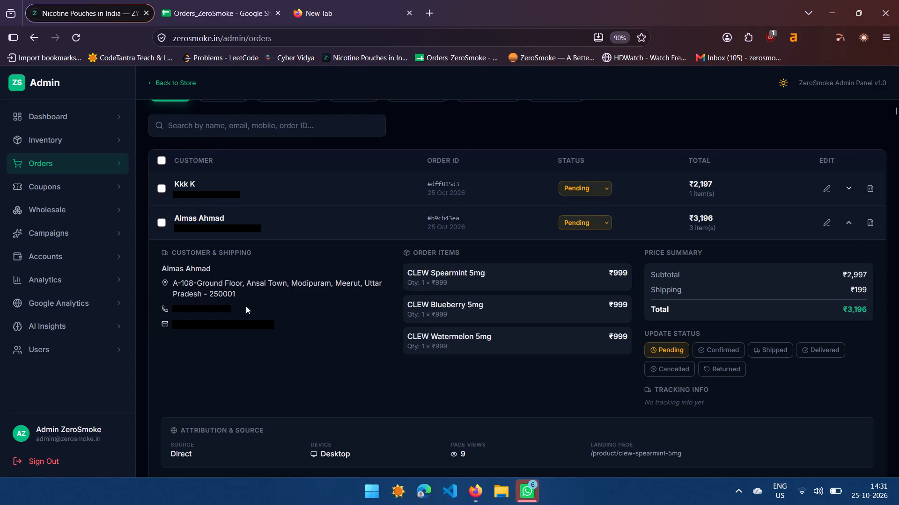
drag(246, 306, 187, 307)
key(ctrl+c)
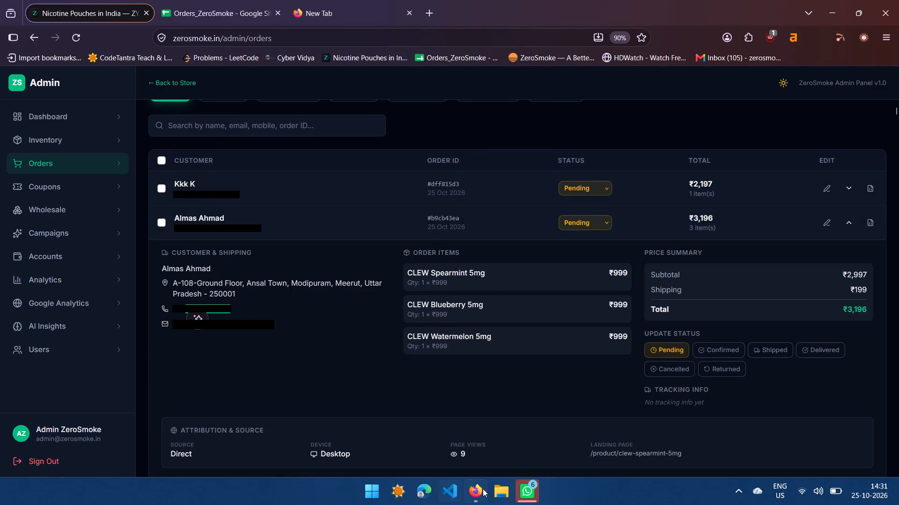
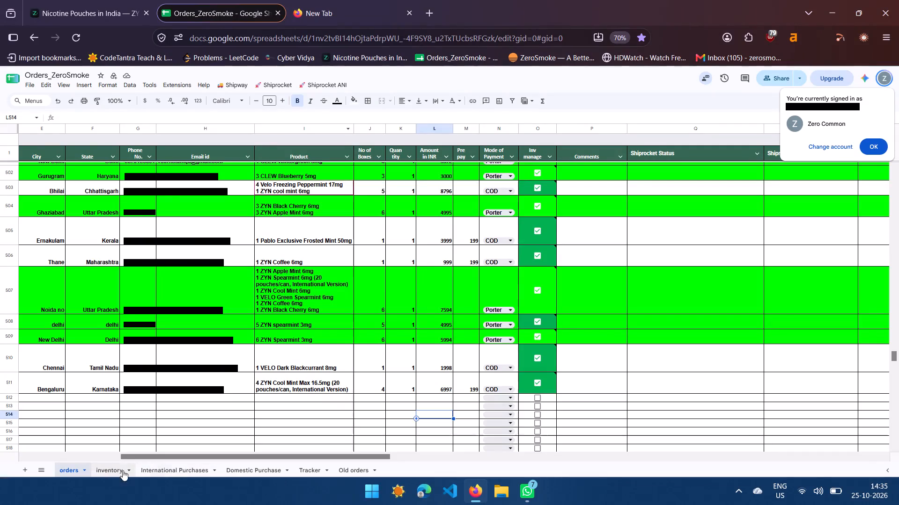
In the International Purchases sheet, enter 25-oct as receive date for the 14-Oct ZYN Cool Mint Max purchase and set its status to Delivered.
click(185, 469)
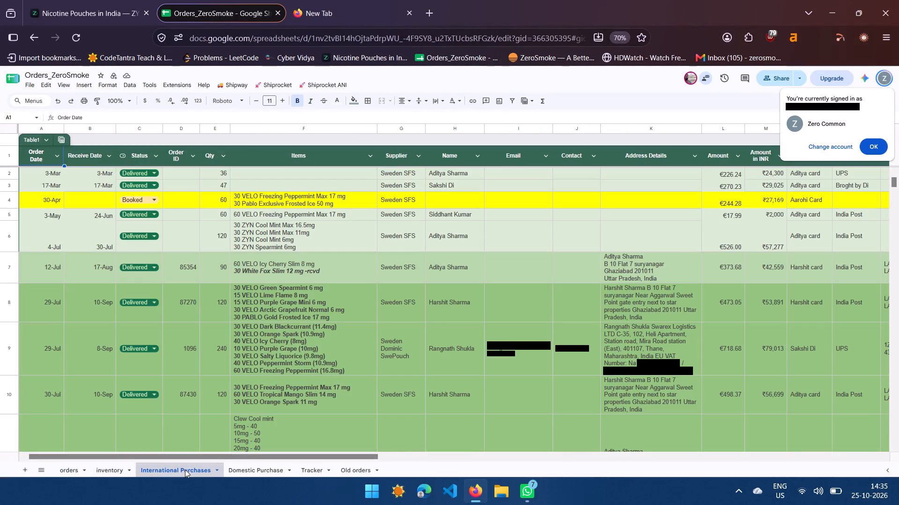
scroll(303, 392, down, 8)
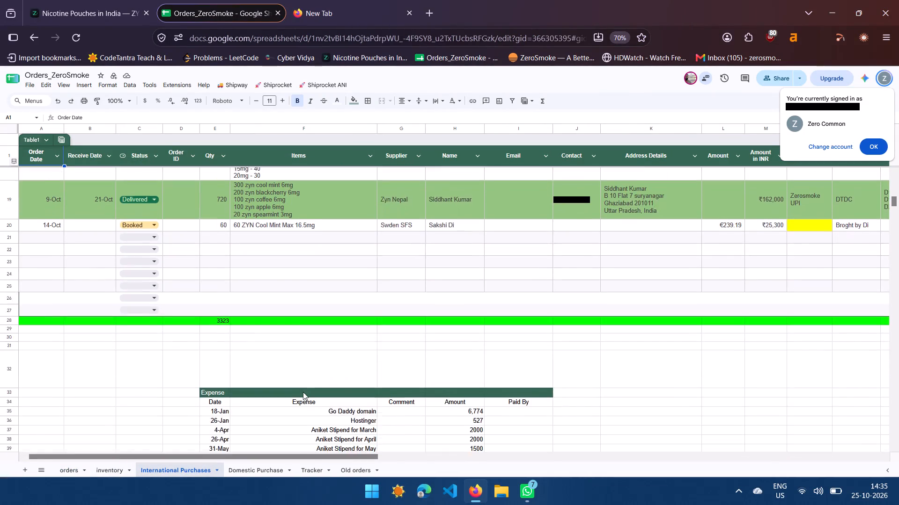
scroll(303, 392, down, 1)
click(101, 279)
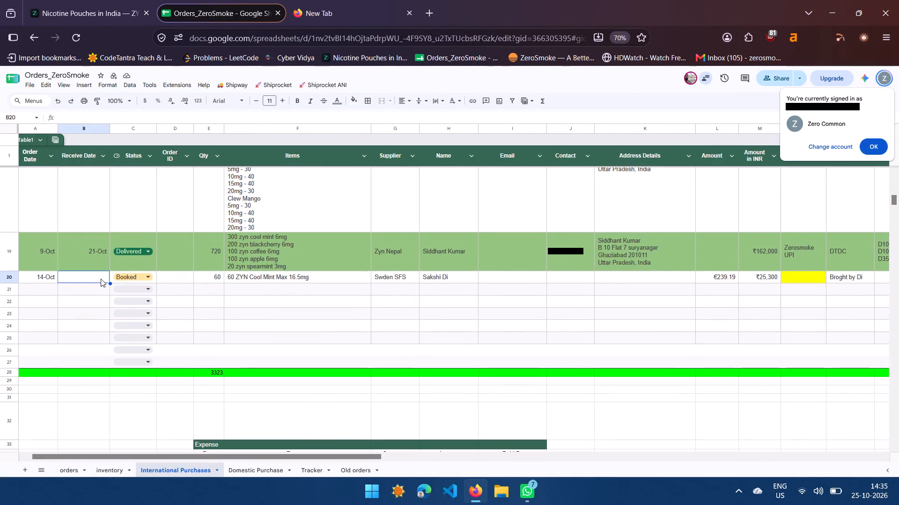
text(25-oct)
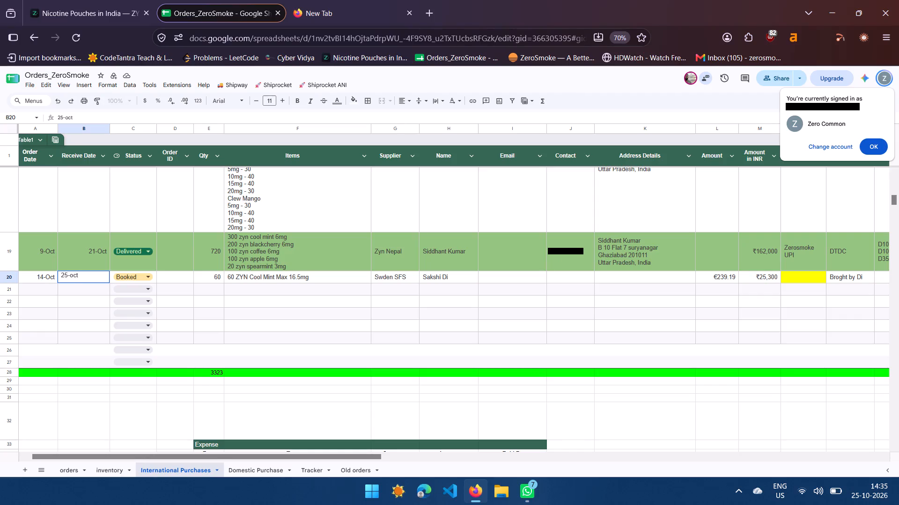
key(Tab)
click(128, 275)
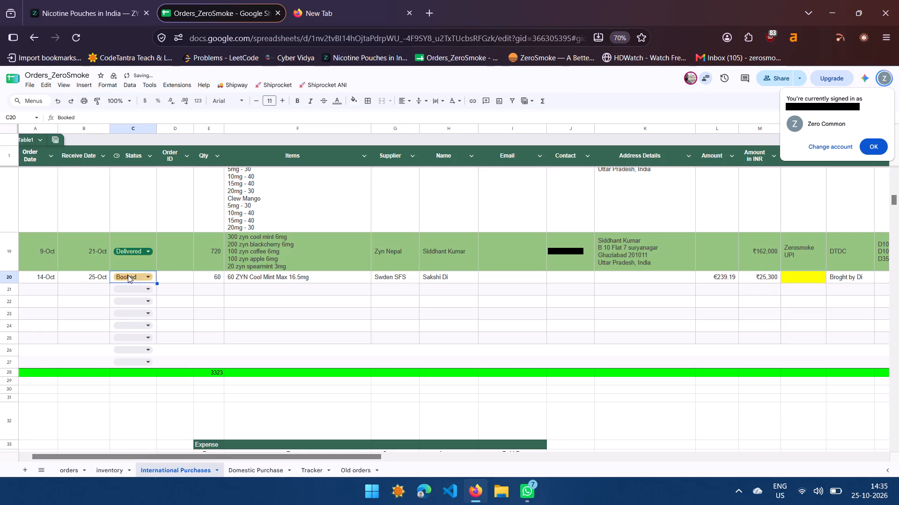
click(124, 328)
Fill in the empty payment method of the 14-Oct purchase with the same person given in its Name column.
scroll(283, 318, left, 3)
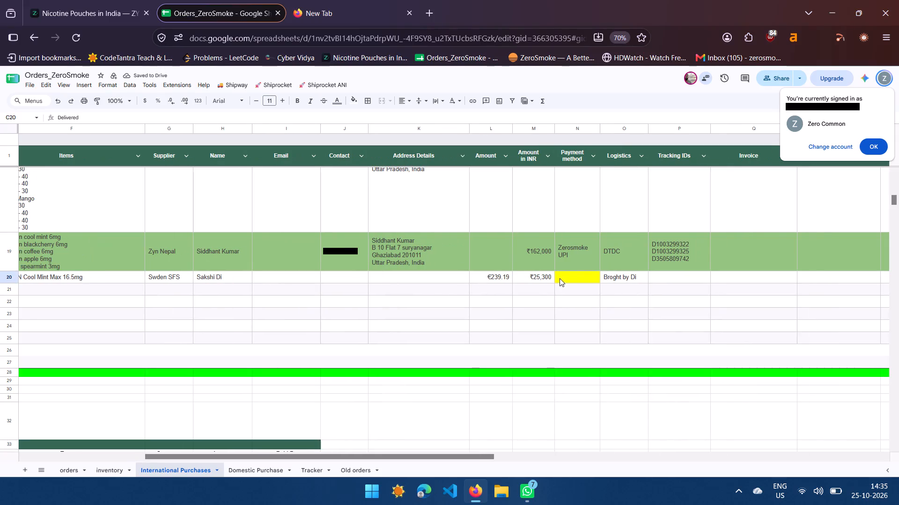
click(566, 279)
text(Sa)
key(Tab)
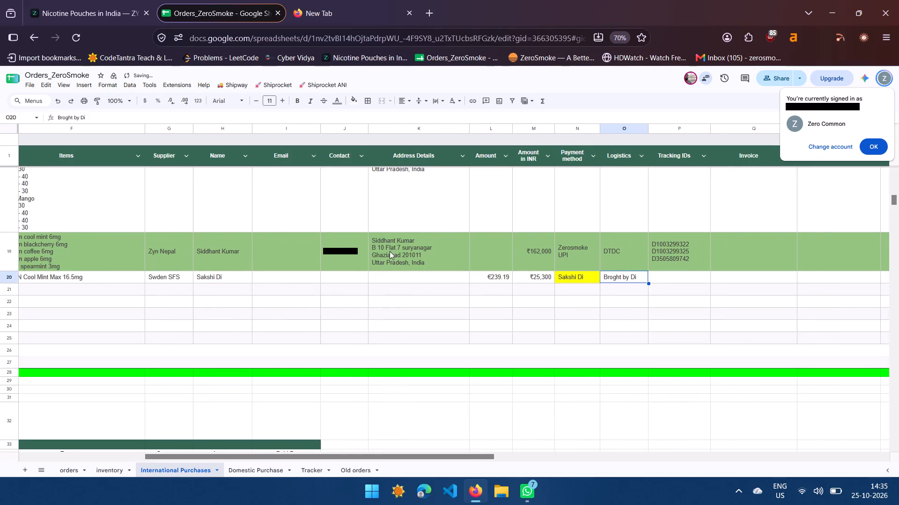
Fill the entire row 20 with the same muted green as the delivered purchase in row 19.
click(0, 279)
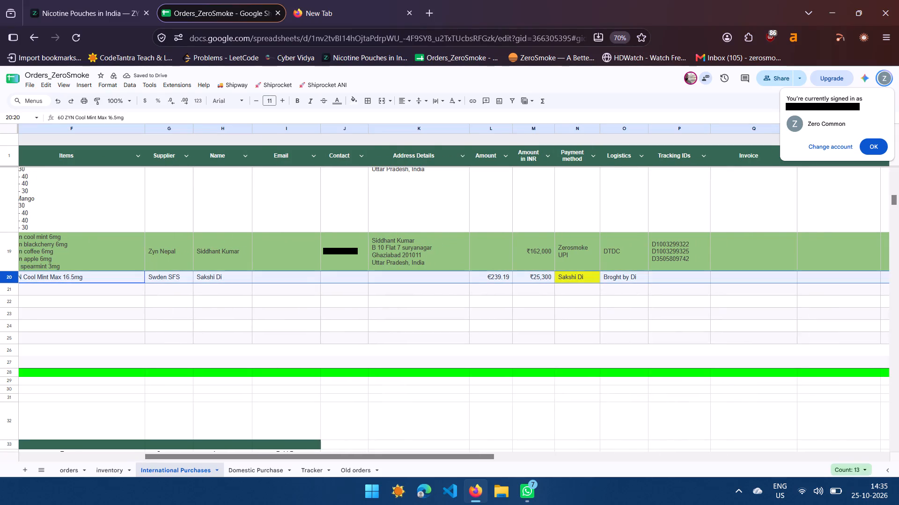
click(351, 101)
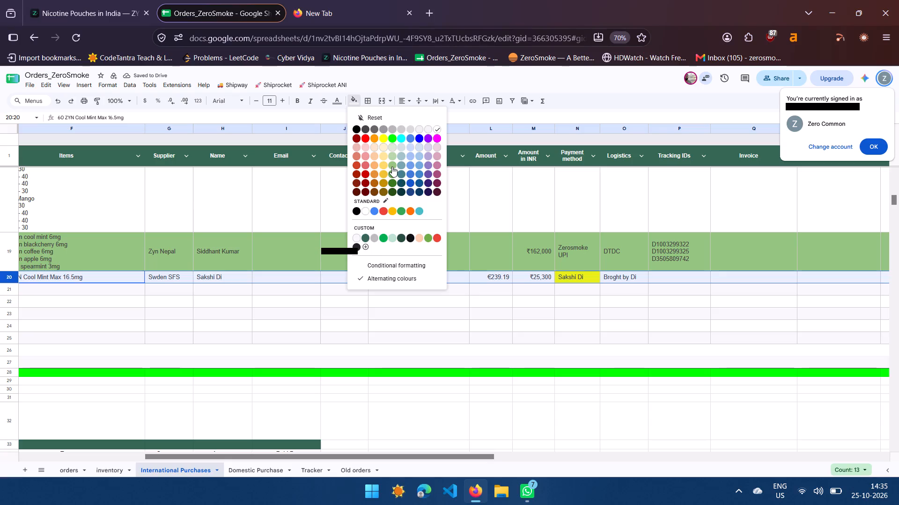
click(392, 166)
click(404, 286)
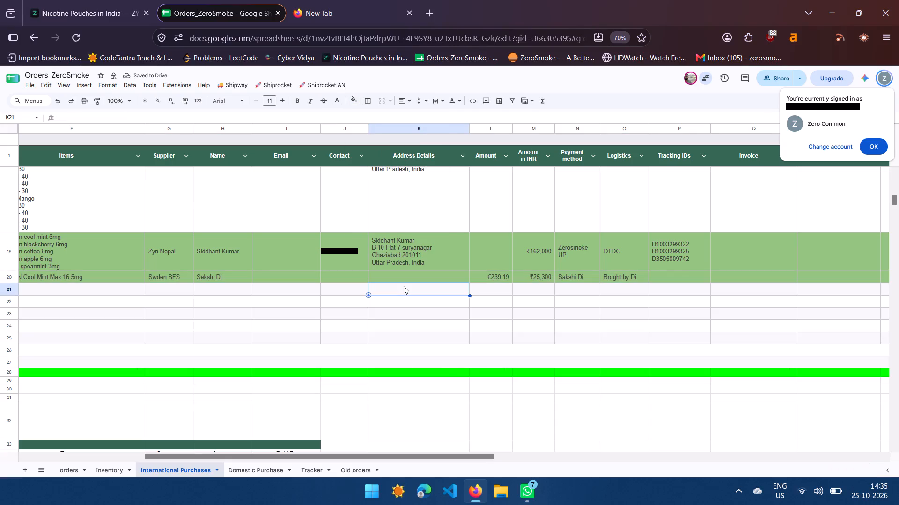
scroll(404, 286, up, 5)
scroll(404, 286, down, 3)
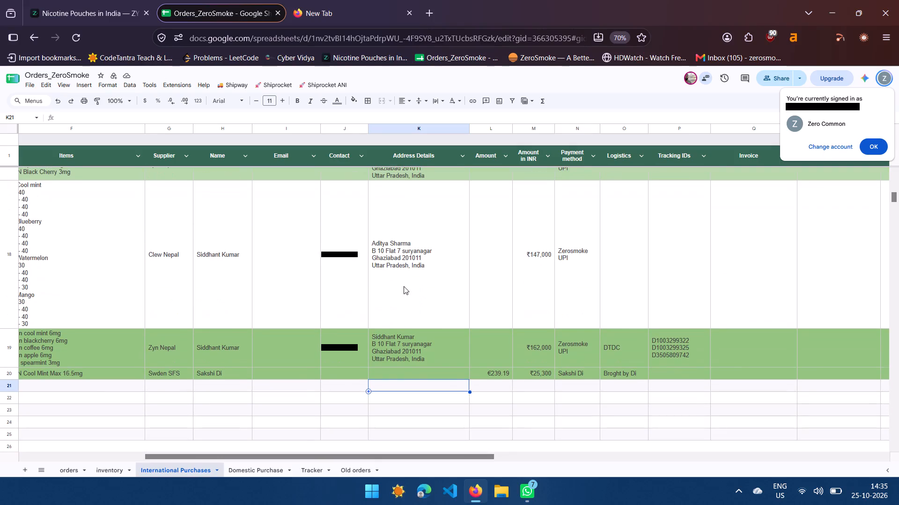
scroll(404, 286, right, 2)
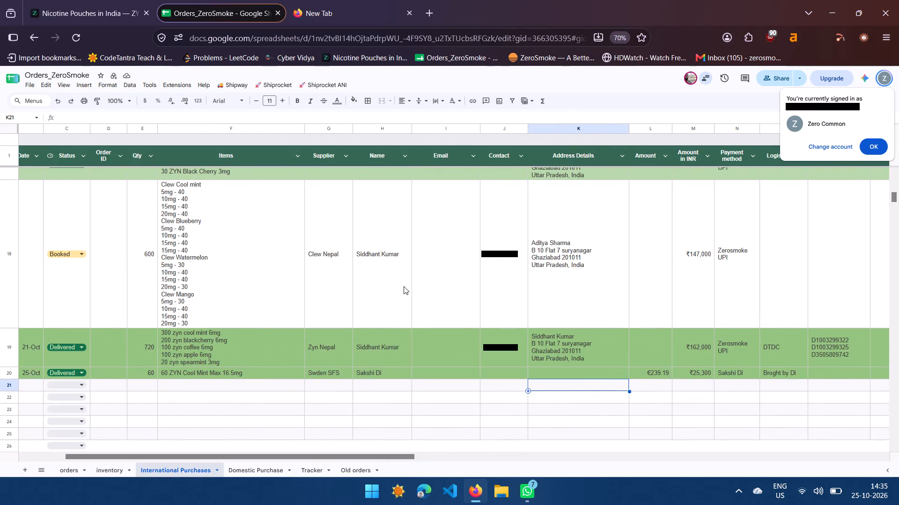
In the inventory sheet, delete the note "15 extra hone chahiye" beside the ZYN Black Cherry 6mg row.
click(104, 471)
scroll(217, 314, right, 1)
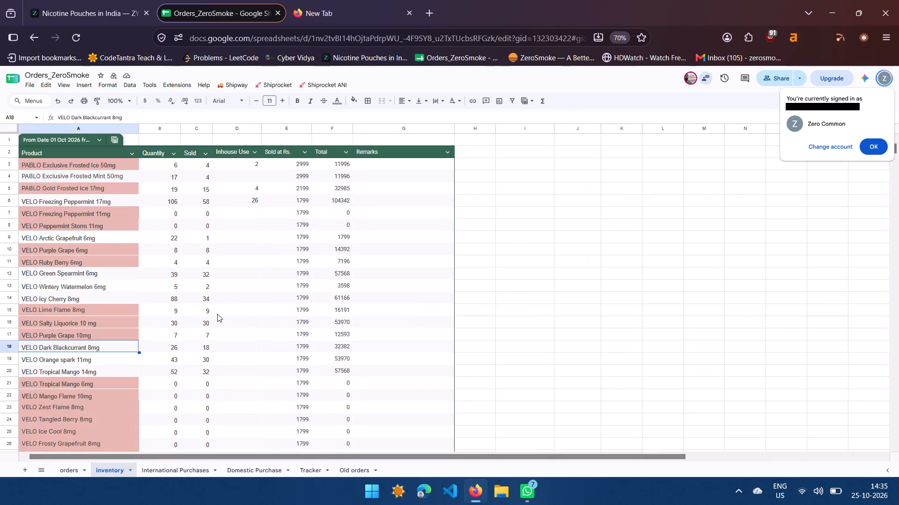
scroll(217, 314, down, 5)
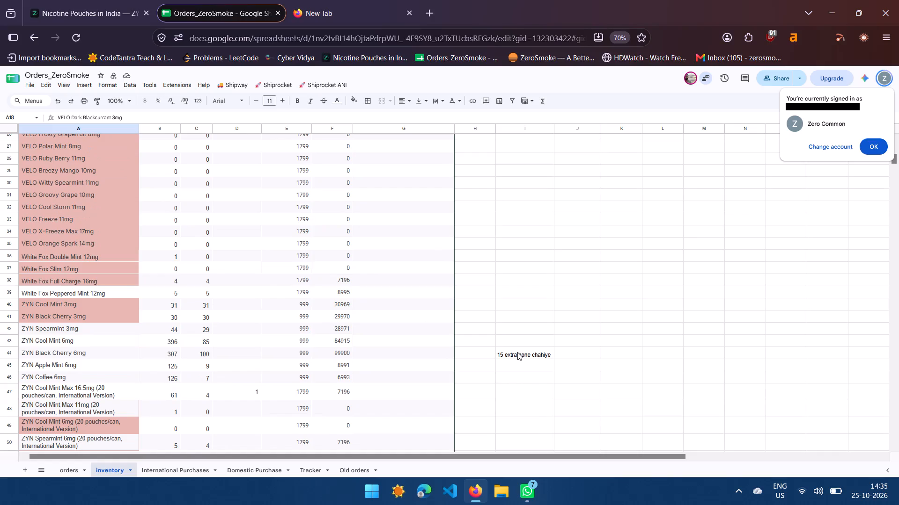
click(517, 352)
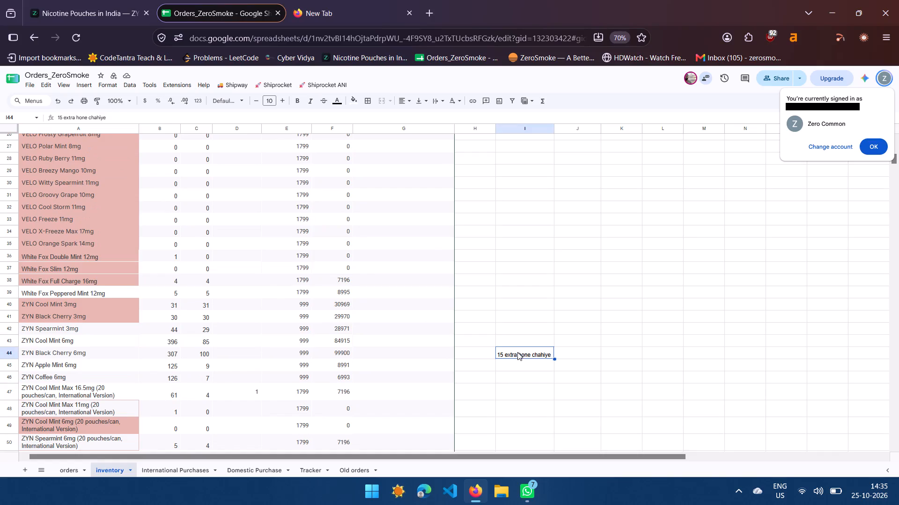
key(BackSpace)
click(520, 320)
Examine the CLEW stock rows in the October inventory table and the dash notes beside Guava 5mg and Wintergreen 5mg.
scroll(520, 320, right, 2)
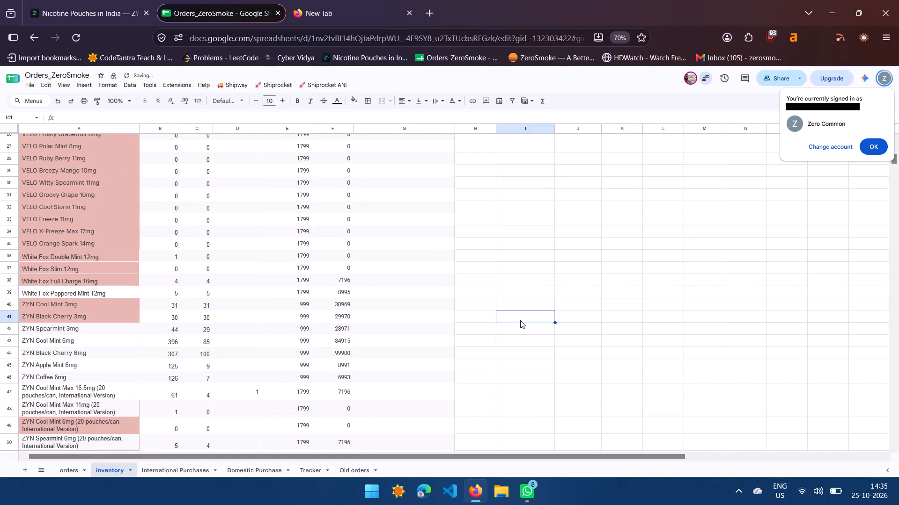
scroll(520, 320, down, 6)
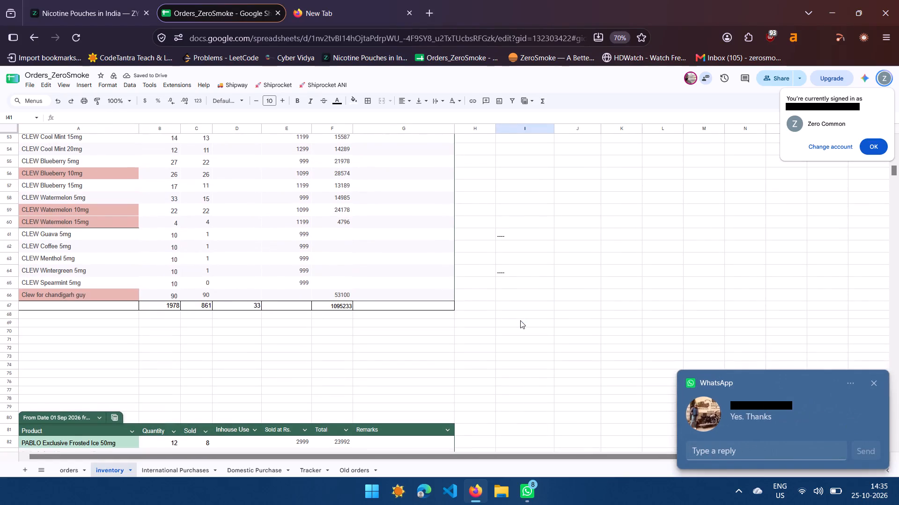
scroll(520, 320, down, 1)
scroll(273, 354, up, 1)
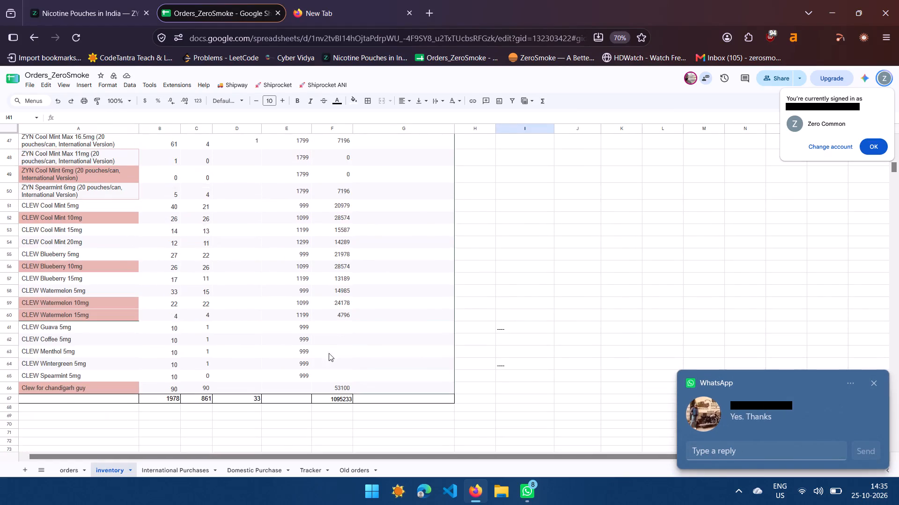
click(504, 333)
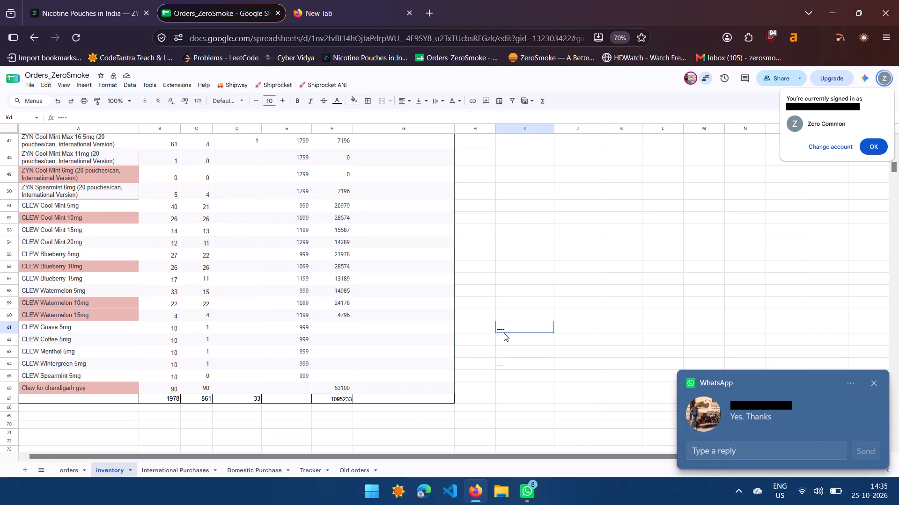
click(505, 360)
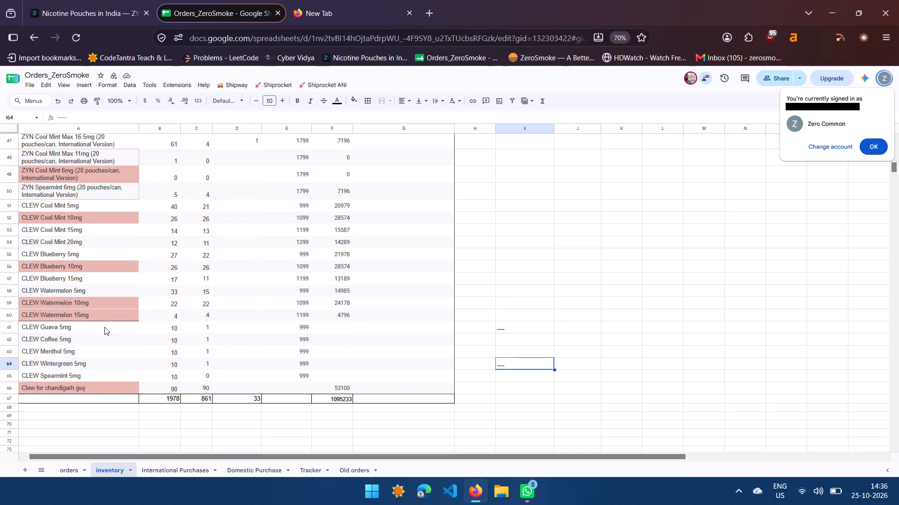
click(104, 327)
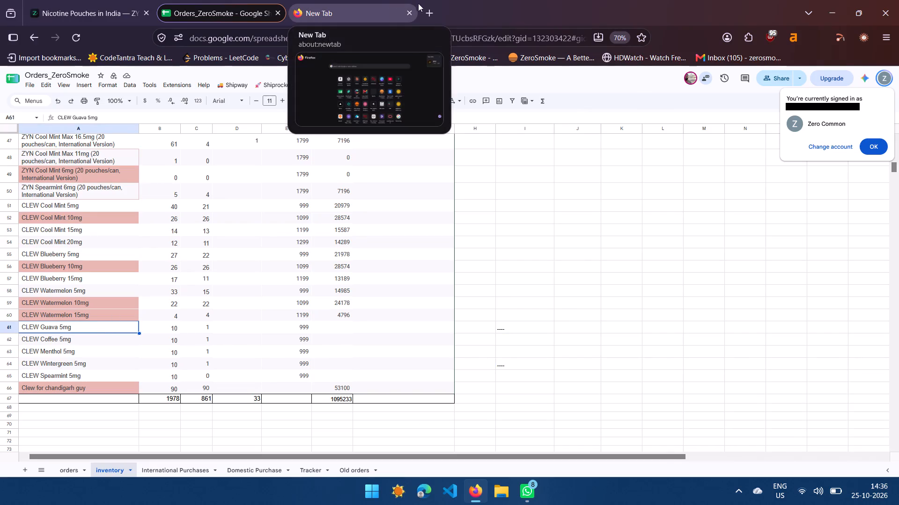
Search the web in a new tab for "clew guava nicotine pouches".
click(427, 8)
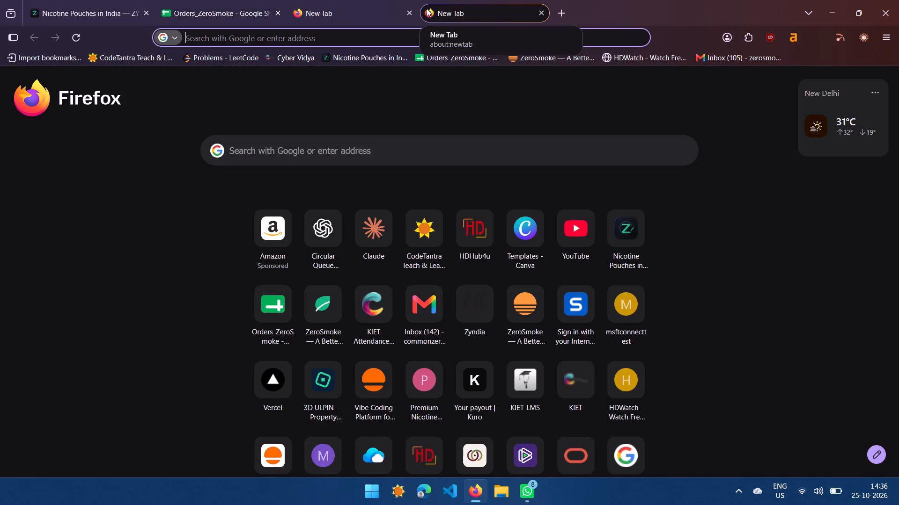
text(clew)
key(space)
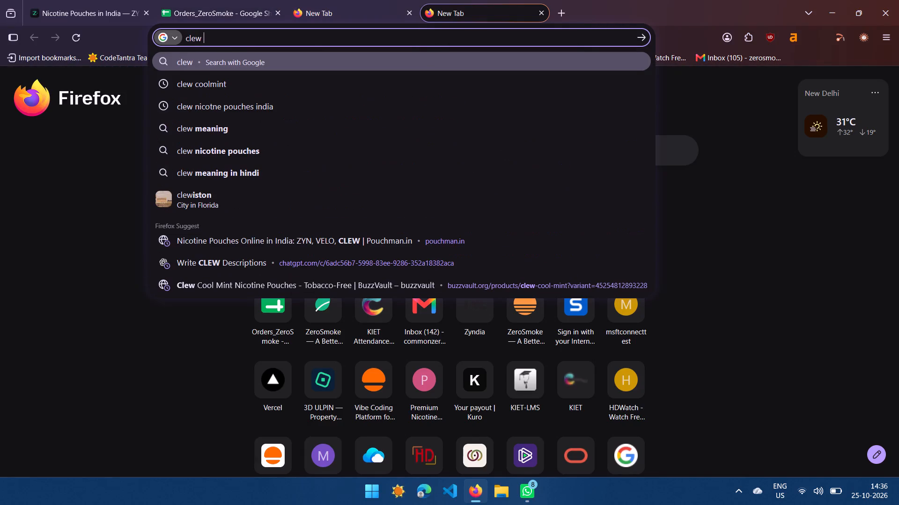
text(guava nico)
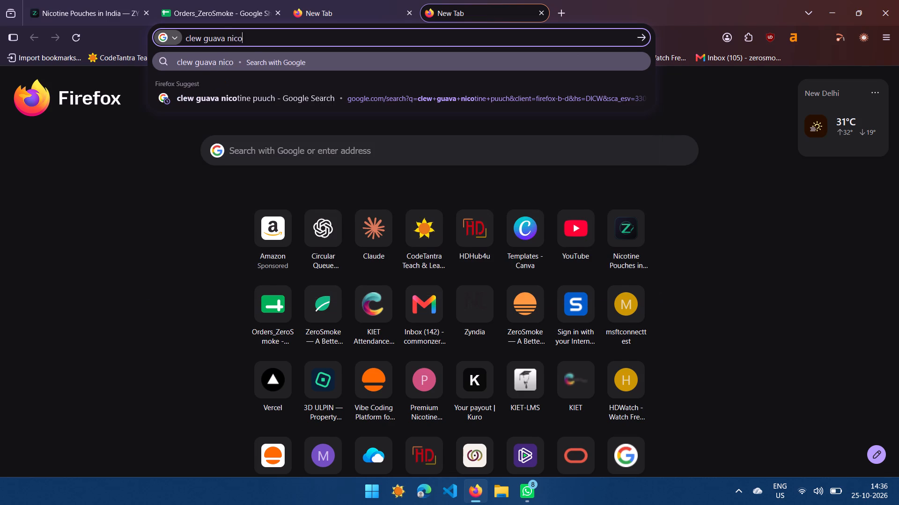
text(tine pouches)
key(Return)
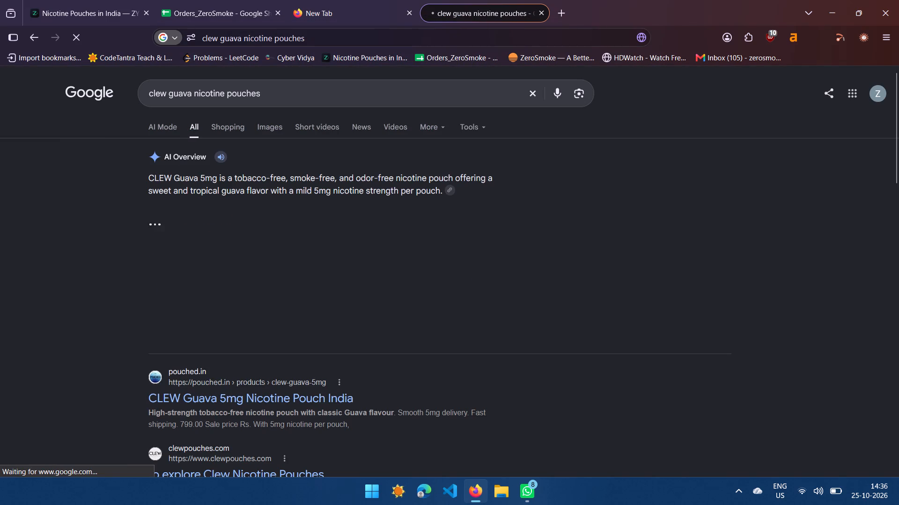
Show the image results for the "clew guava nicotine pouches" search.
click(241, 133)
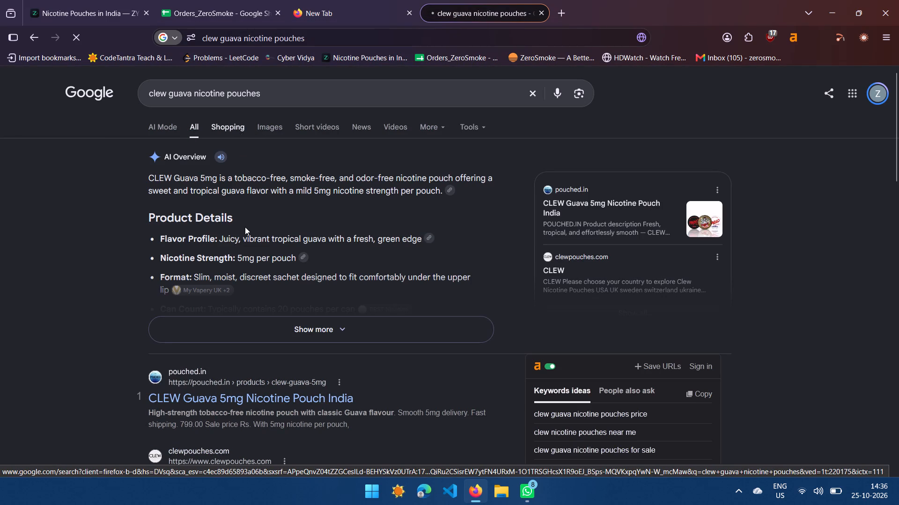
click(245, 227)
scroll(245, 227, right, 6)
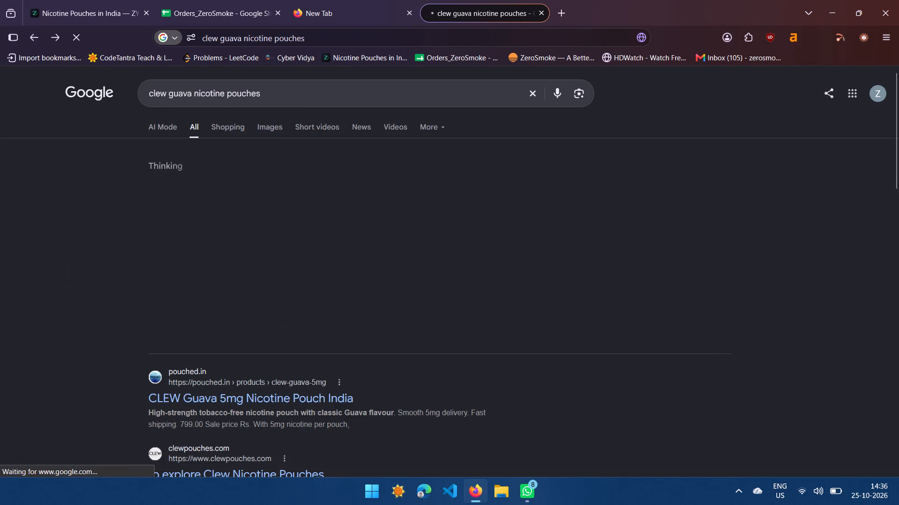
click(273, 125)
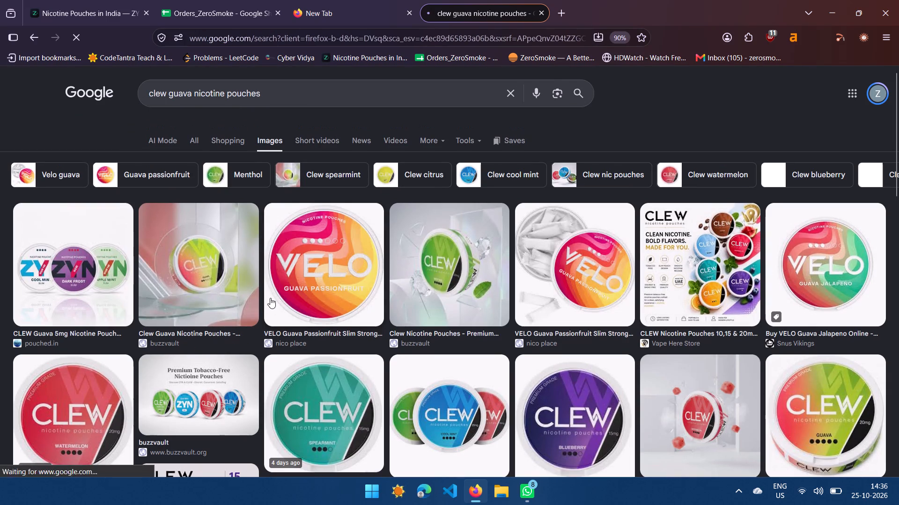
Examine the image results for a clean product picture of the CLEW Guava can in the 5mg strength.
scroll(272, 290, right, 1)
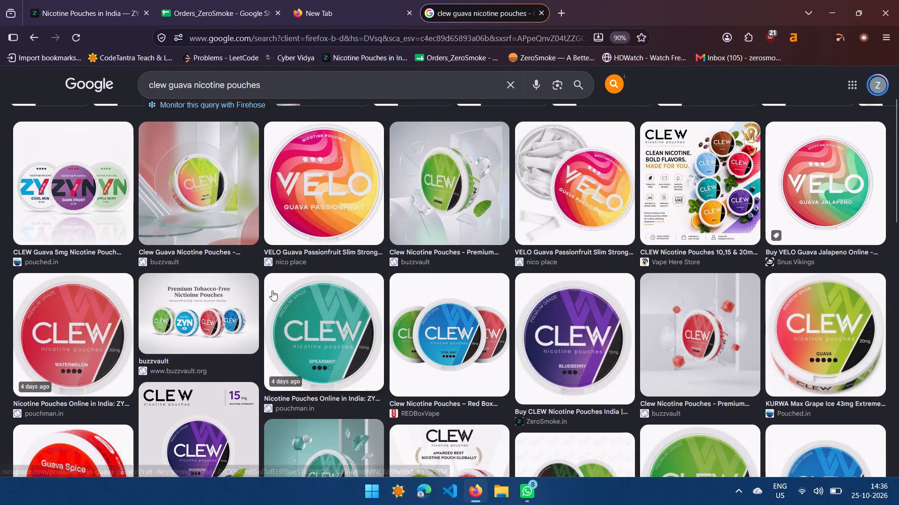
scroll(272, 290, right, 1)
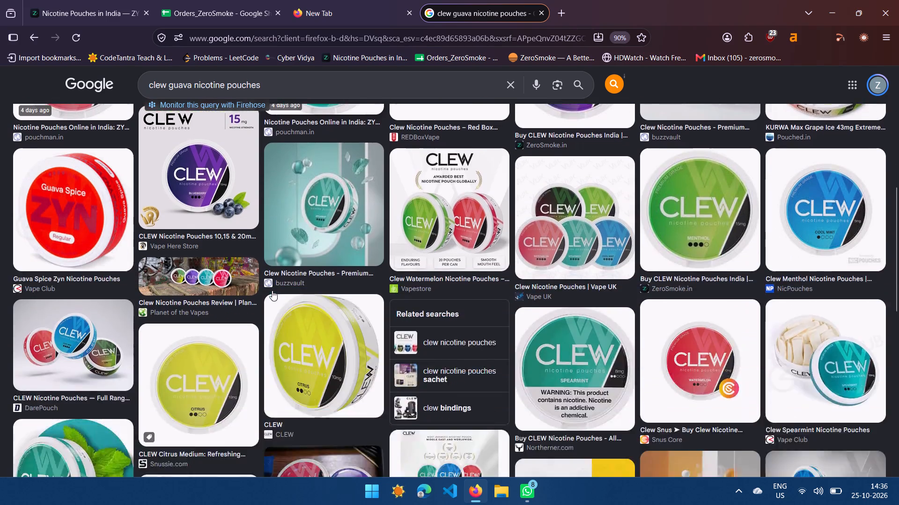
scroll(272, 290, right, 1)
scroll(272, 290, up, 1)
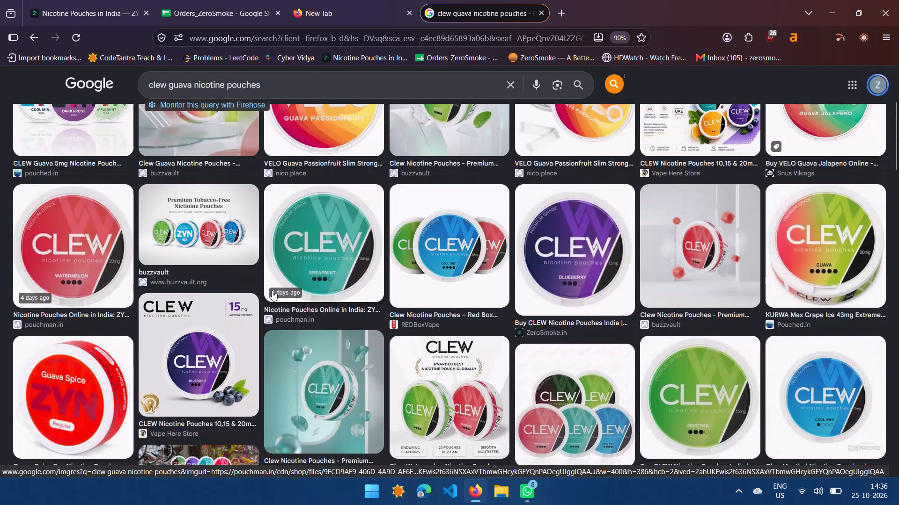
scroll(272, 290, up, 1)
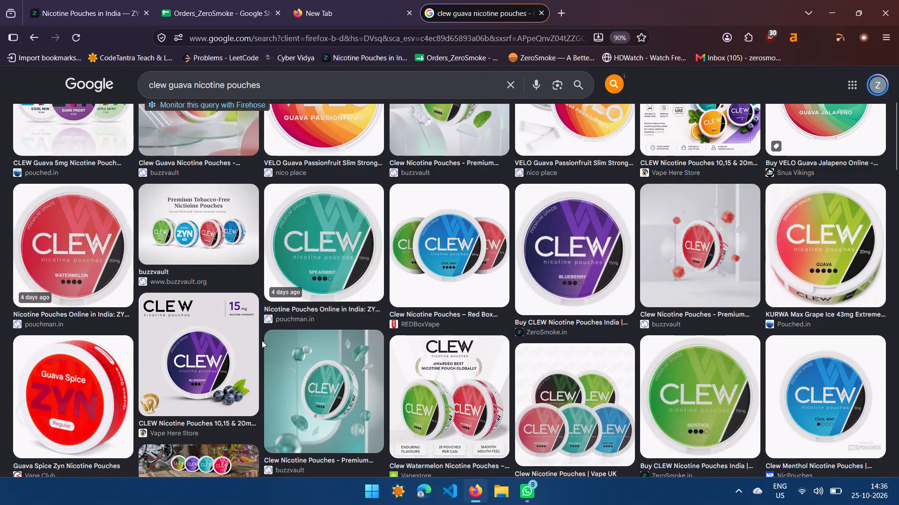
scroll(262, 340, down, 3)
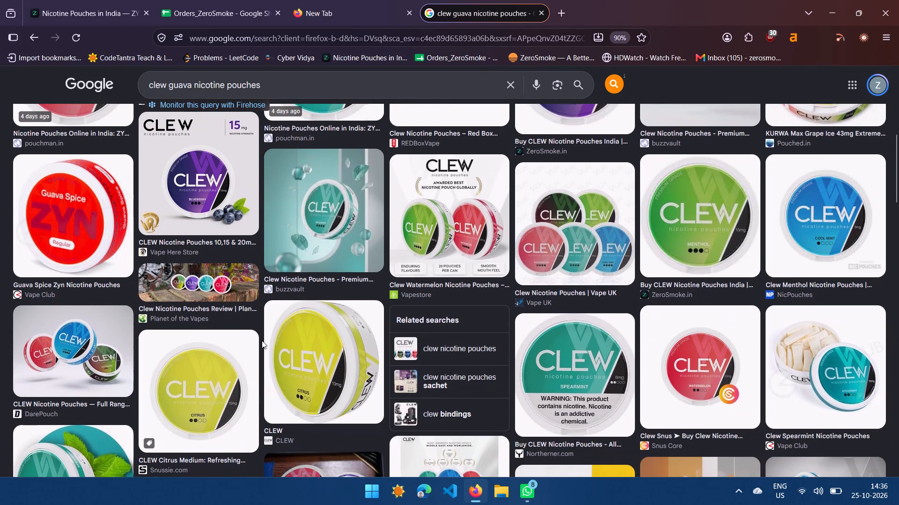
scroll(262, 340, down, 1)
scroll(262, 340, up, 2)
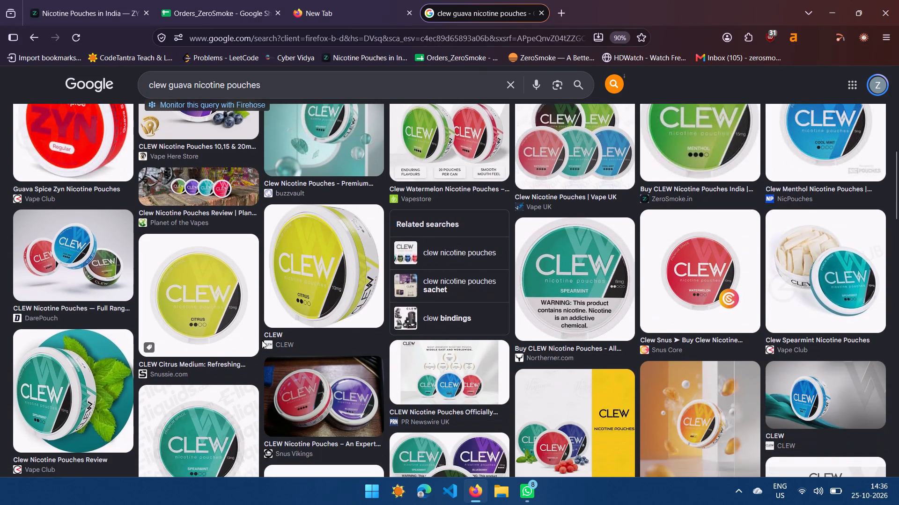
scroll(262, 340, up, 1)
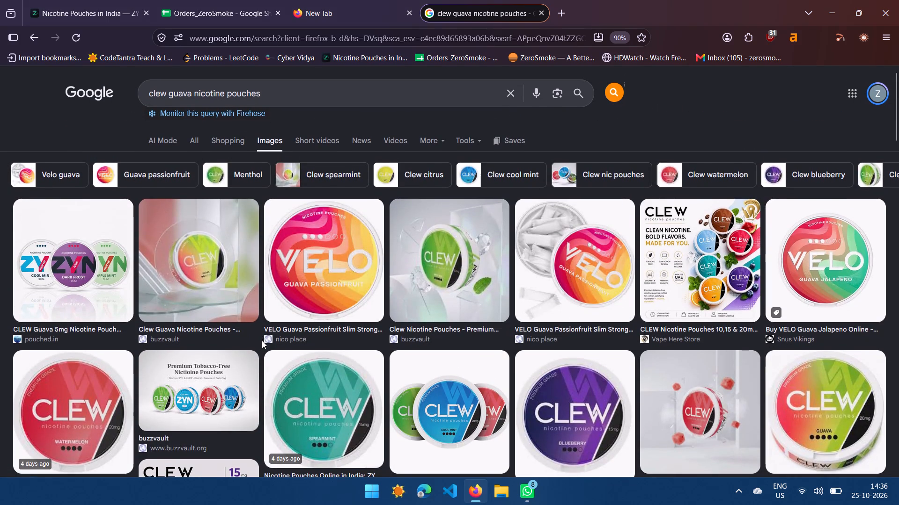
scroll(262, 340, down, 2)
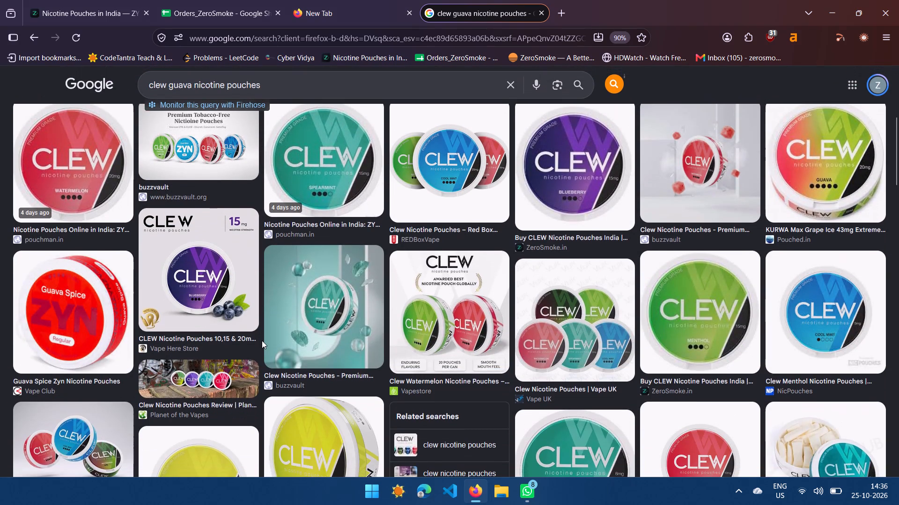
scroll(262, 340, down, 3)
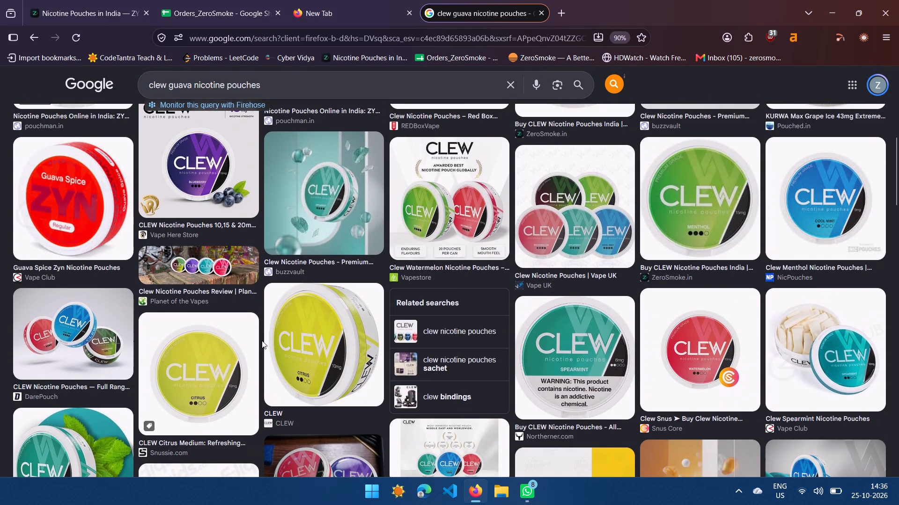
scroll(262, 340, down, 2)
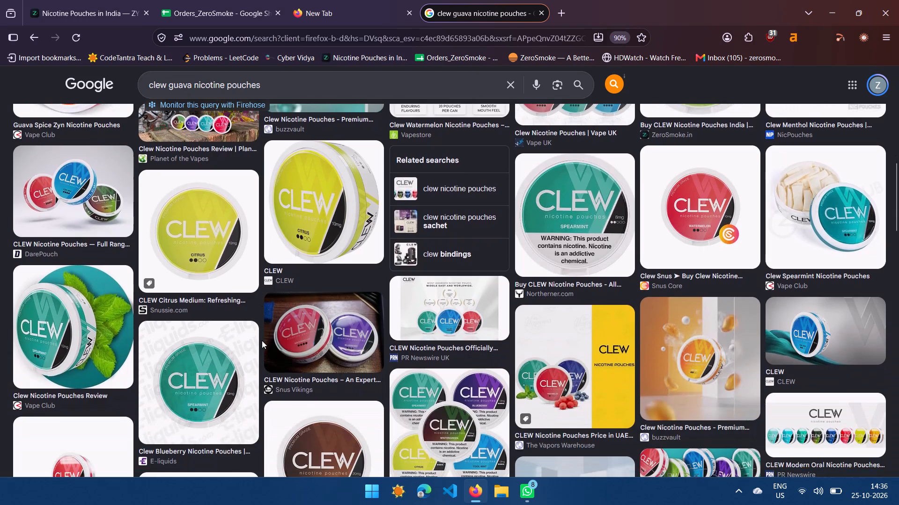
scroll(262, 340, down, 4)
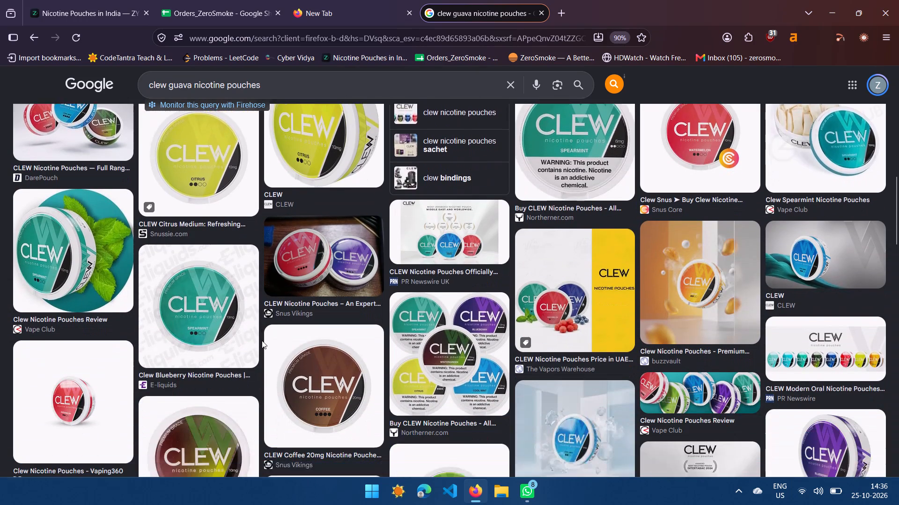
scroll(262, 340, down, 7)
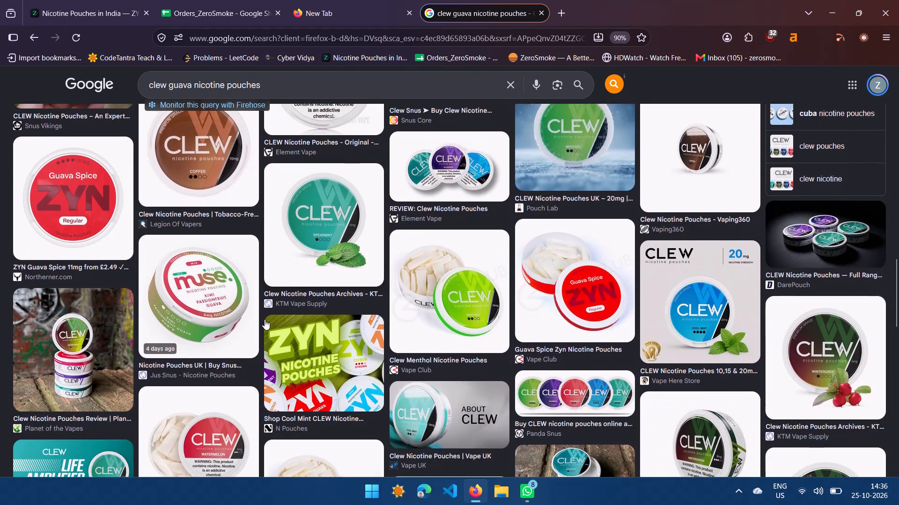
scroll(265, 319, down, 1)
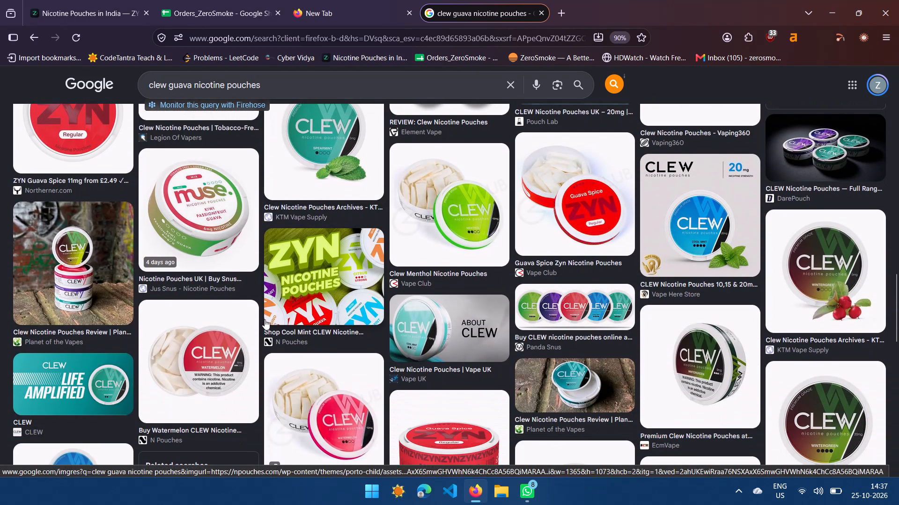
scroll(265, 319, down, 1)
scroll(288, 350, down, 2)
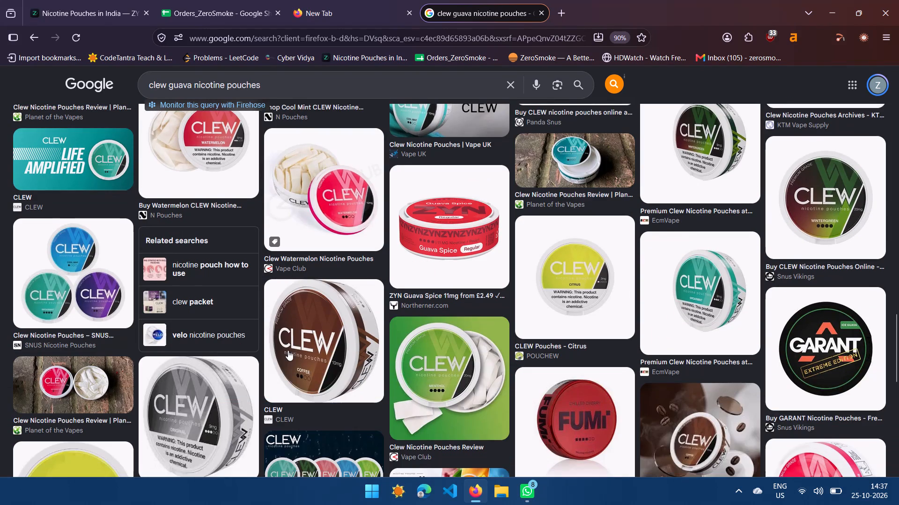
scroll(288, 350, down, 2)
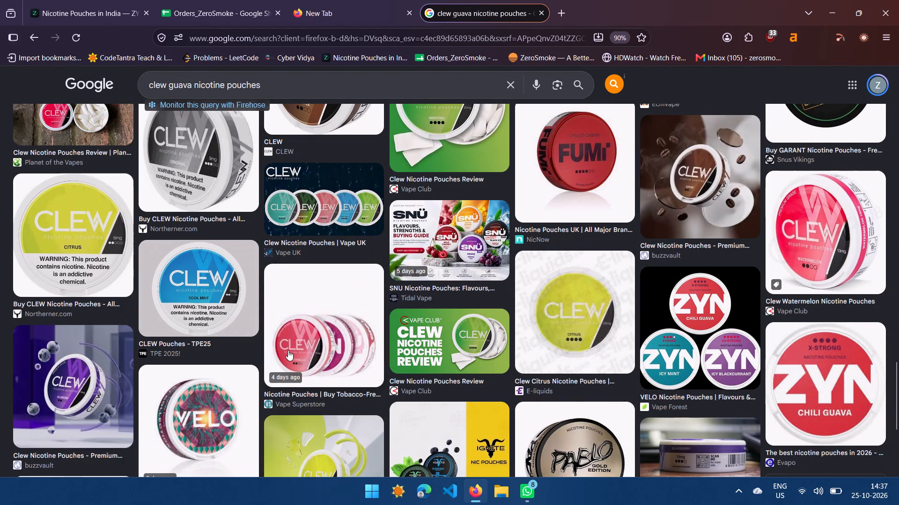
scroll(288, 350, down, 1)
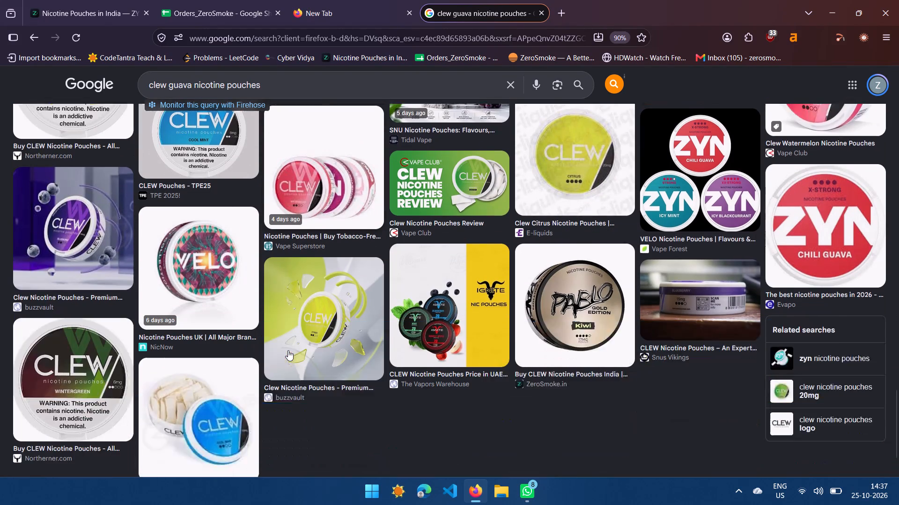
scroll(288, 350, down, 1)
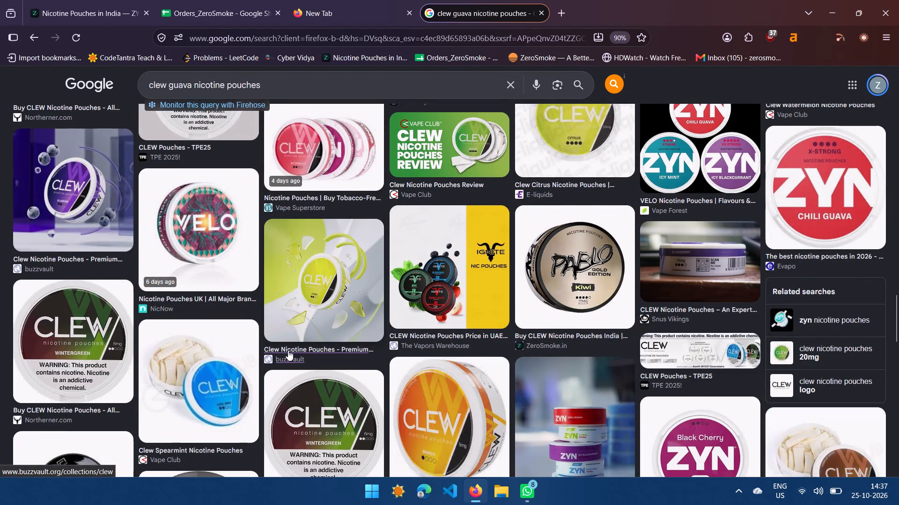
scroll(288, 350, down, 1)
scroll(288, 350, up, 1)
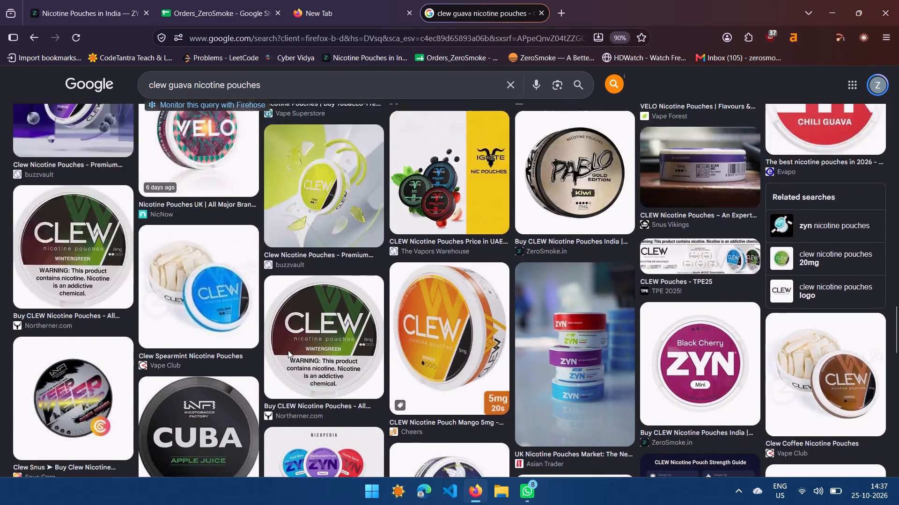
scroll(284, 382, up, 6)
scroll(437, 300, up, 6)
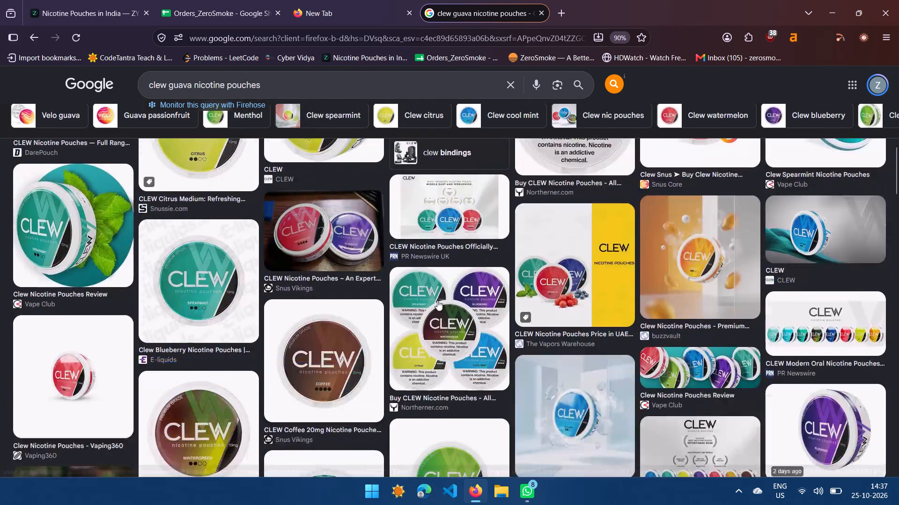
scroll(437, 300, up, 5)
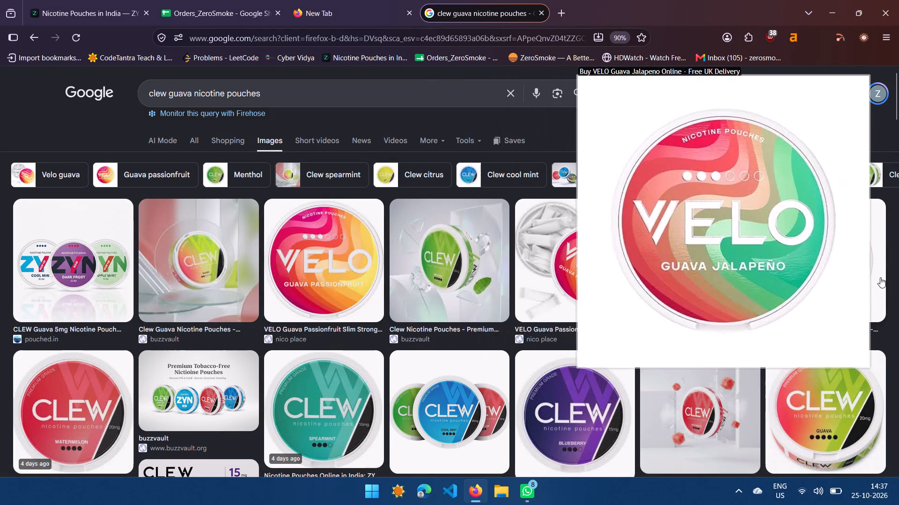
scroll(898, 78, down, 1)
scroll(825, 286, down, 2)
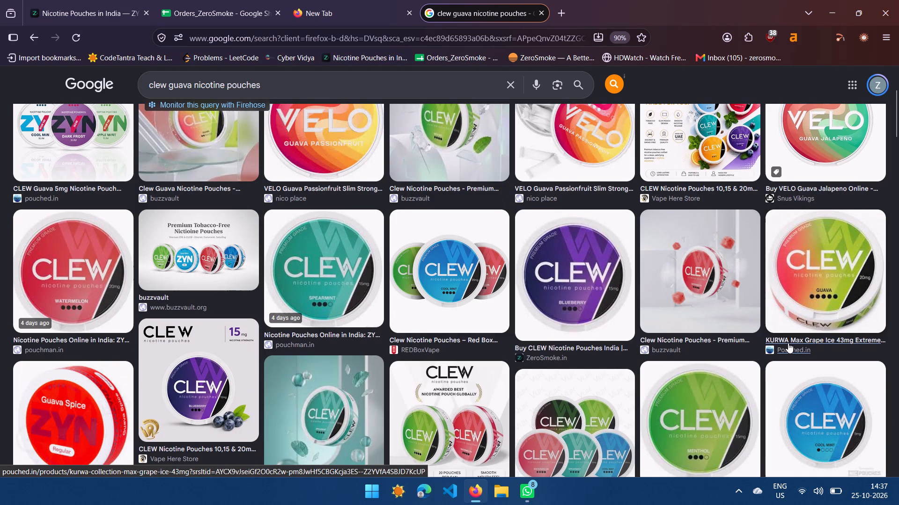
scroll(788, 343, down, 2)
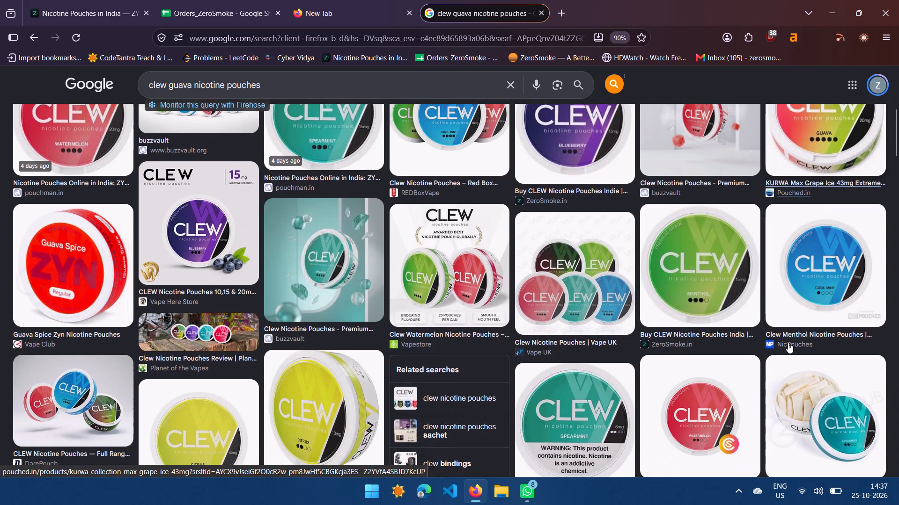
scroll(788, 343, down, 2)
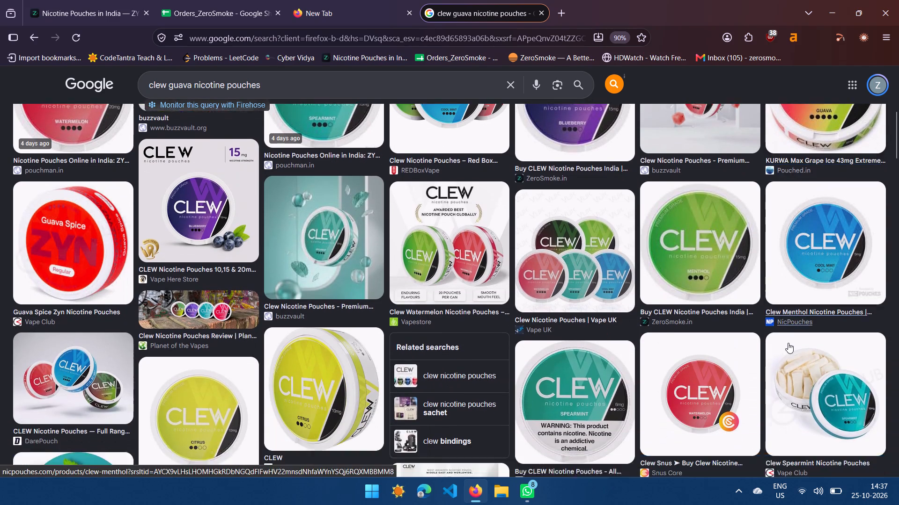
scroll(788, 343, down, 4)
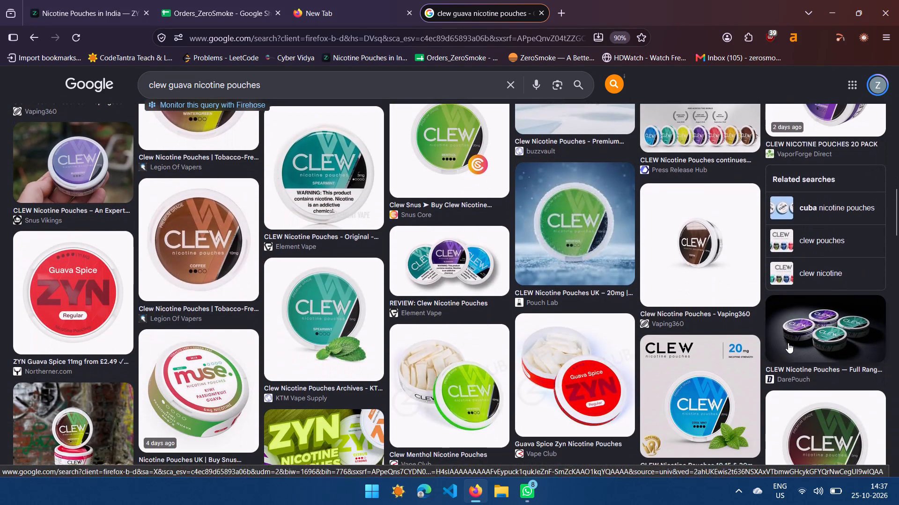
scroll(788, 343, down, 2)
scroll(668, 365, down, 1)
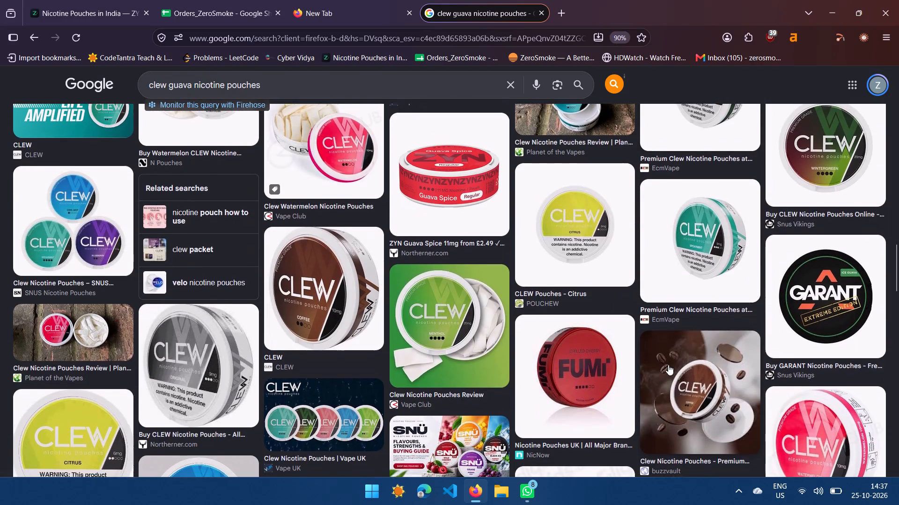
scroll(668, 365, down, 2)
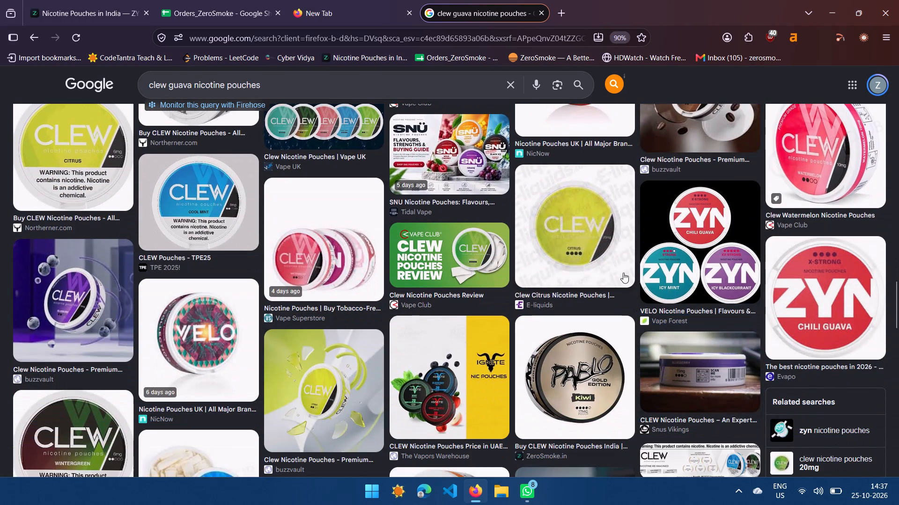
scroll(377, 353, down, 1)
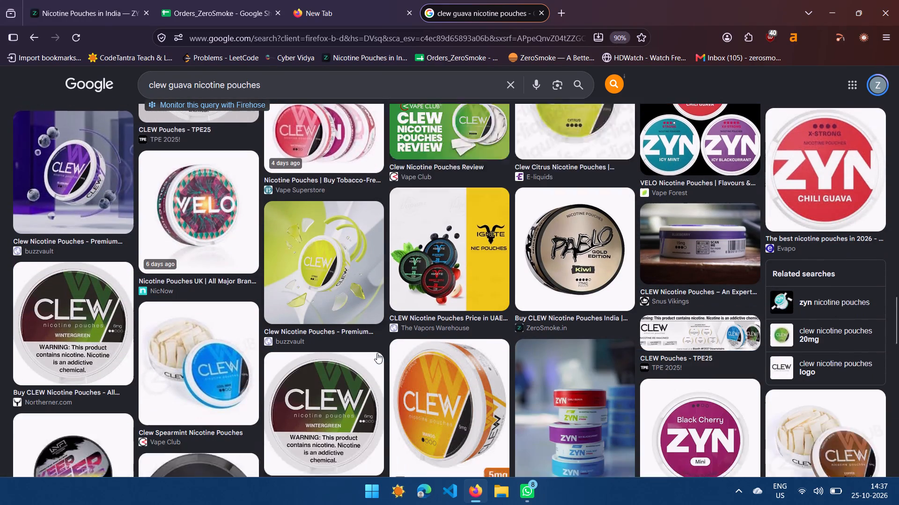
scroll(377, 353, down, 4)
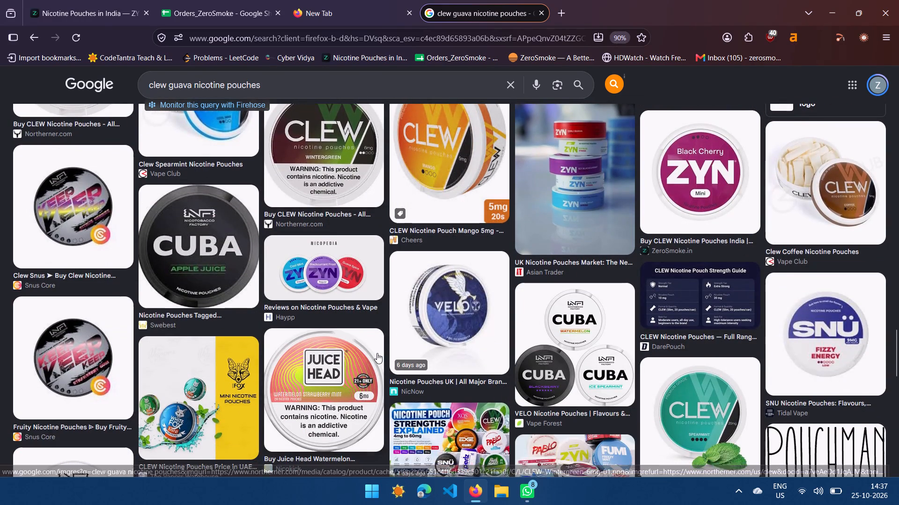
scroll(377, 353, up, 13)
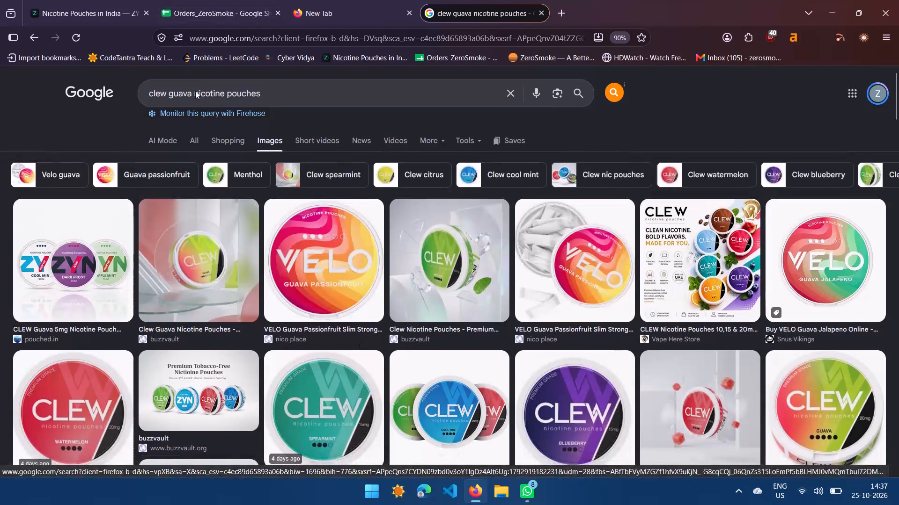
Refine the image search to "clew guava 5mg nicotine pouches".
click(195, 90)
text(5mg)
key(space)
key(Return)
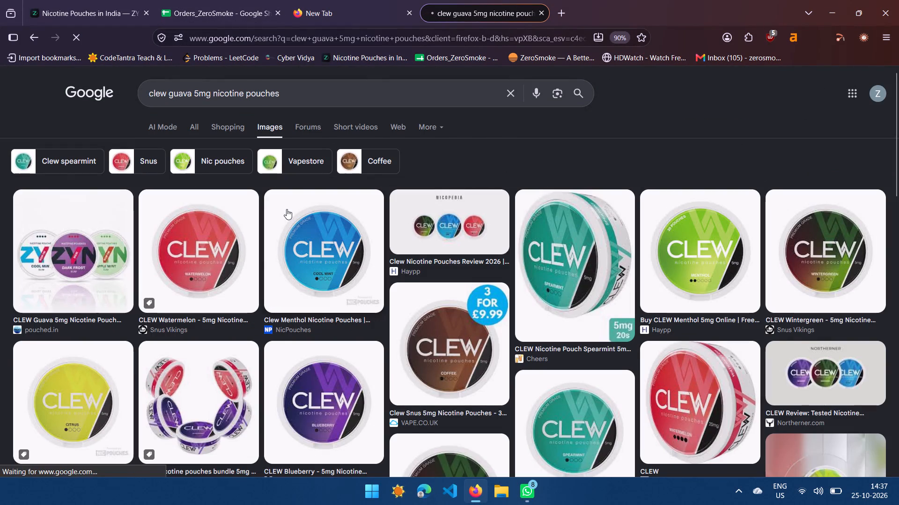
Look over the image results for the 5mg search and return to the earlier "clew guava nicotine pouches" image results.
scroll(246, 307, right, 1)
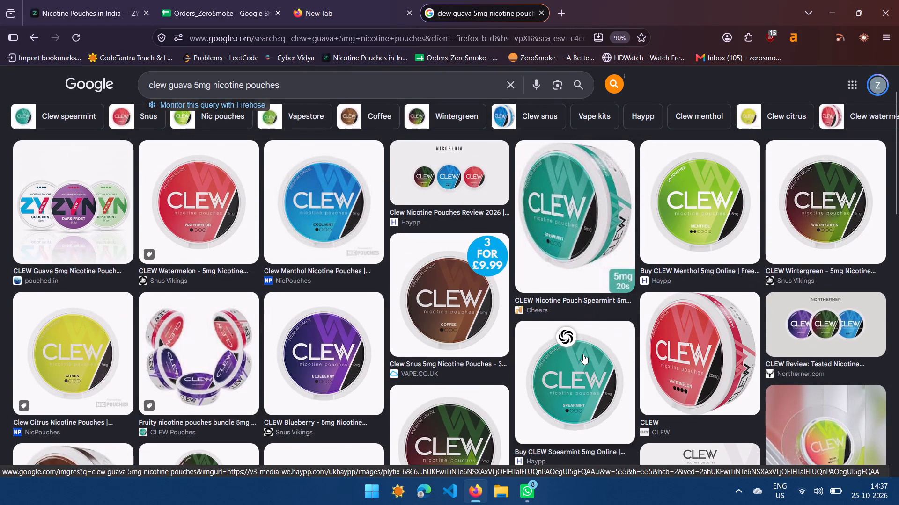
scroll(583, 354, down, 2)
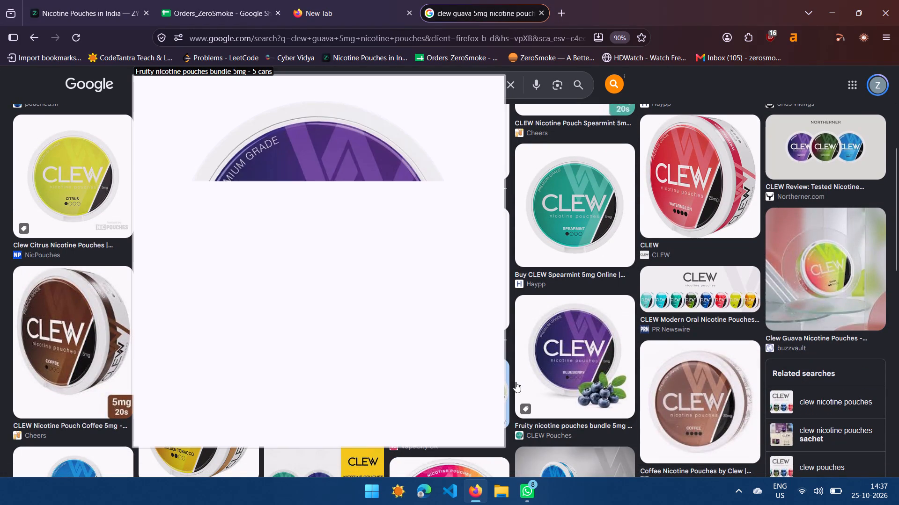
scroll(516, 382, right, 5)
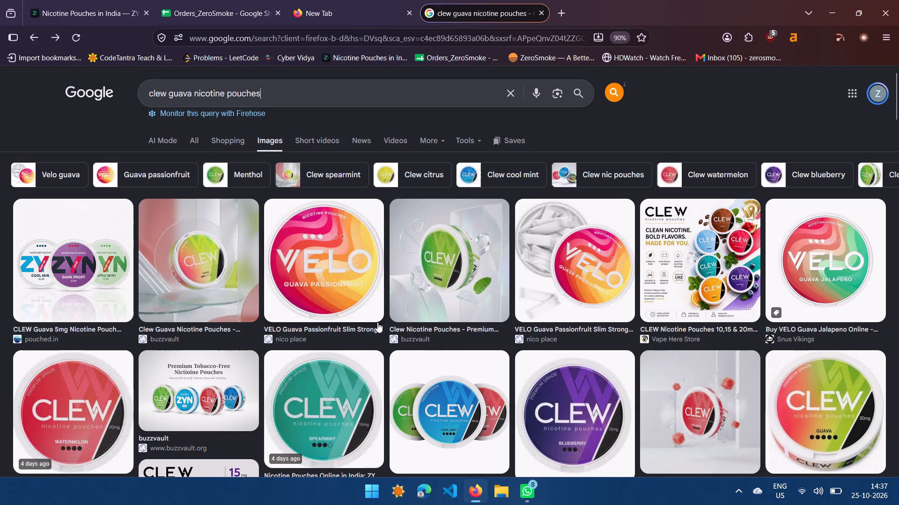
Examine the "clew guava nicotine pouches" image results for a picture of the CLEW Guava can.
scroll(377, 322, down, 6)
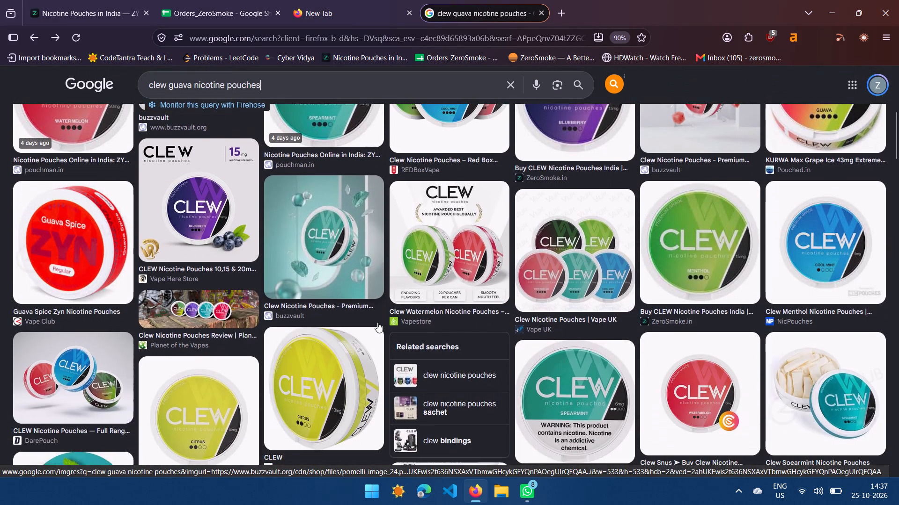
scroll(377, 322, up, 5)
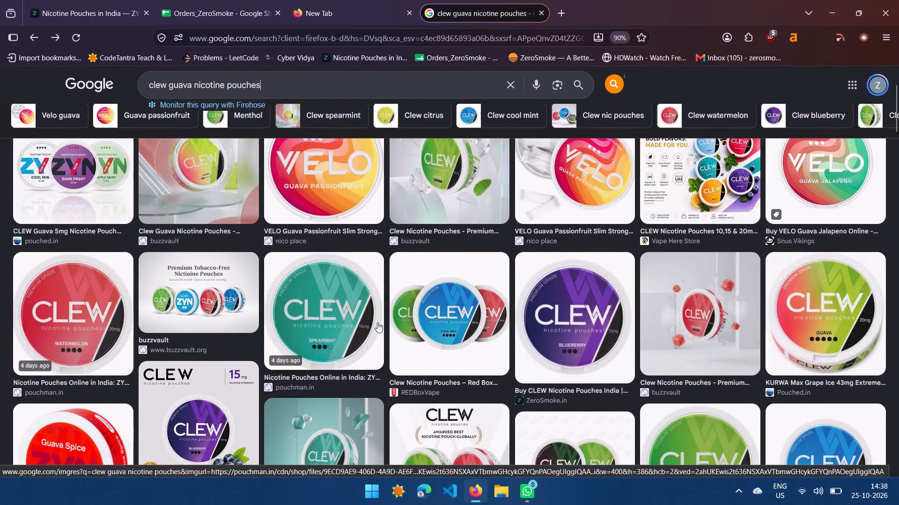
scroll(377, 322, up, 6)
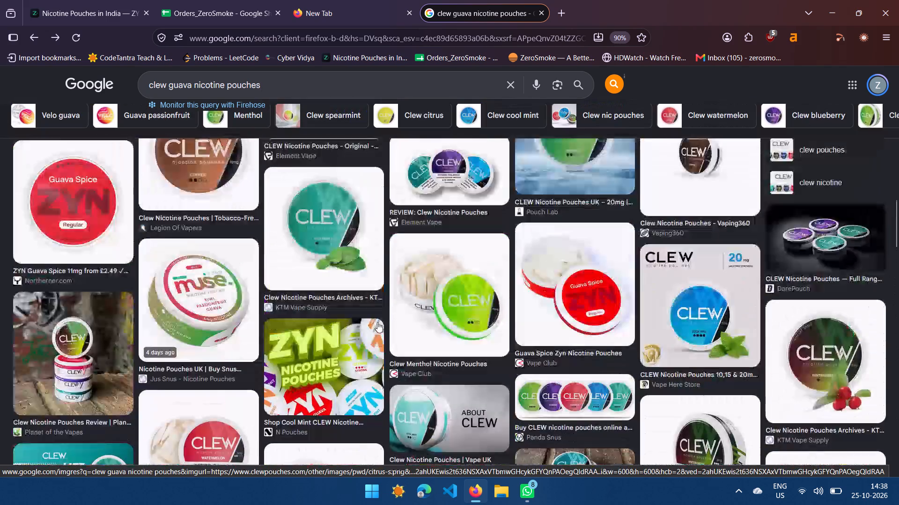
scroll(377, 322, up, 9)
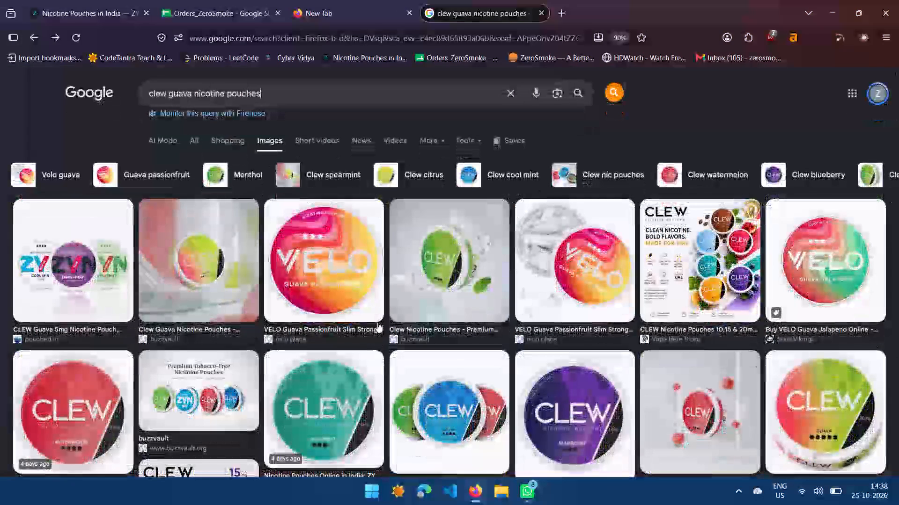
scroll(405, 267, down, 2)
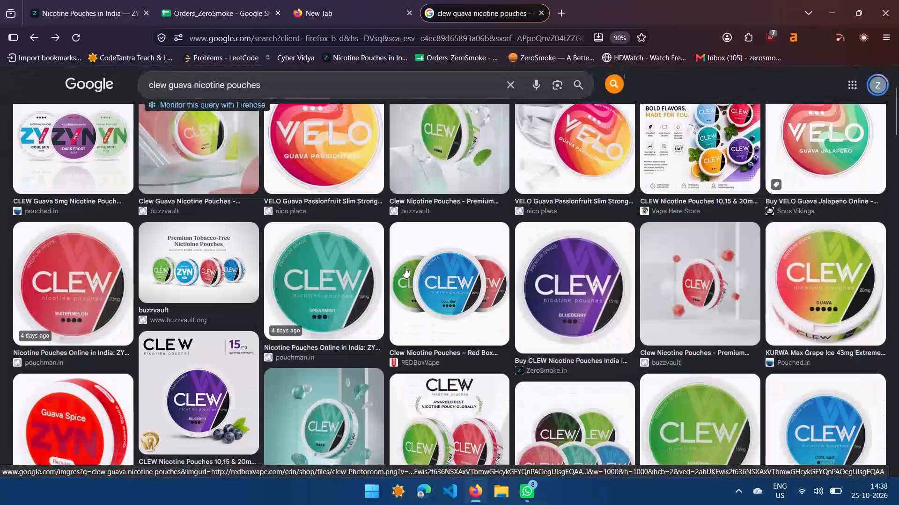
scroll(405, 267, down, 1)
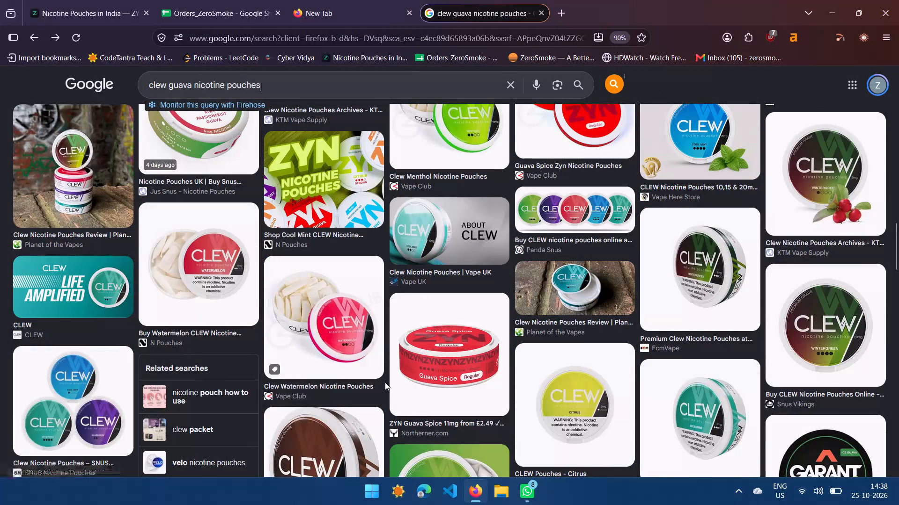
scroll(385, 382, up, 13)
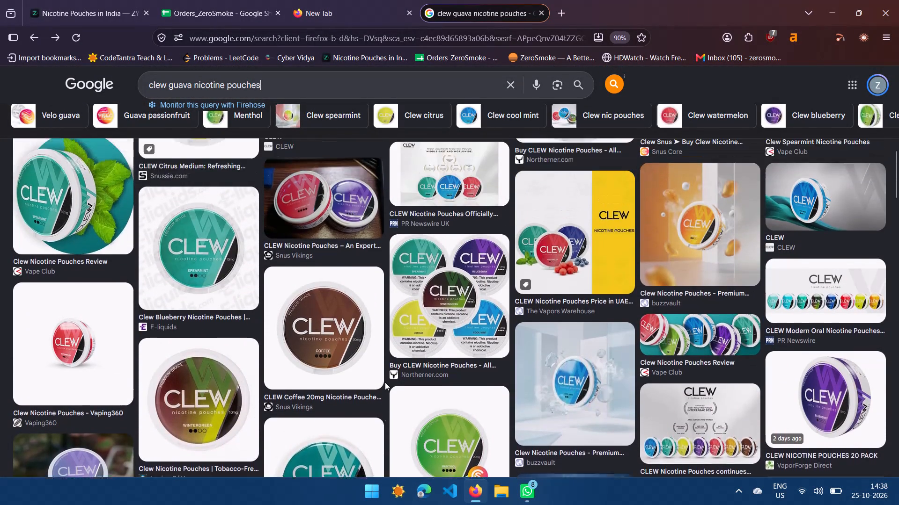
scroll(385, 382, up, 3)
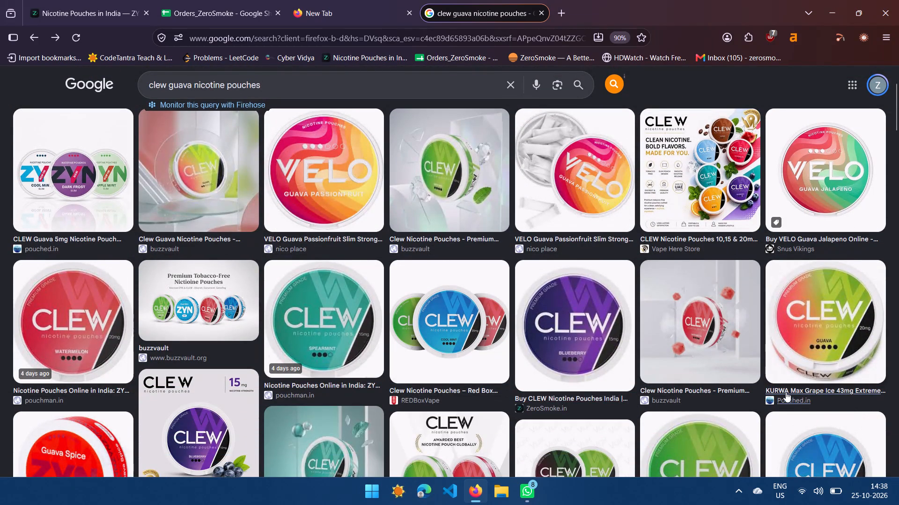
Try to open the Pouched.in page behind the CLEW Guava 20mg can picture, check the advanced connection details, and close the page.
ctrl+click(786, 392)
click(574, 0)
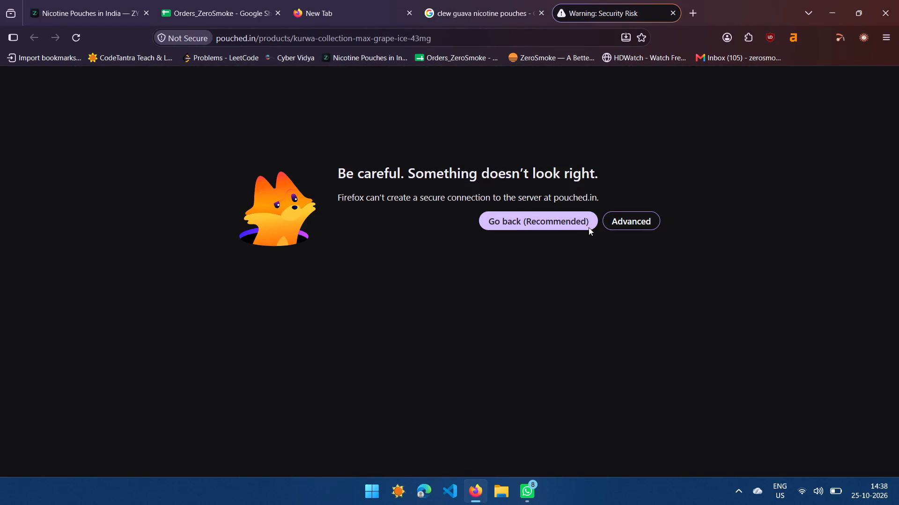
click(625, 224)
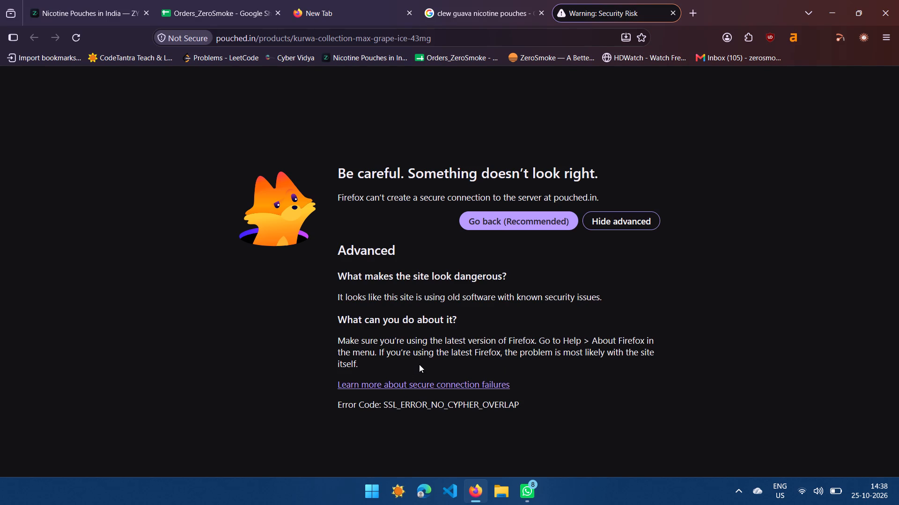
key(ctrl+w)
Examine the full range of "clew guava nicotine pouches" image results for another usable picture of the CLEW Guava can.
scroll(536, 308, down, 3)
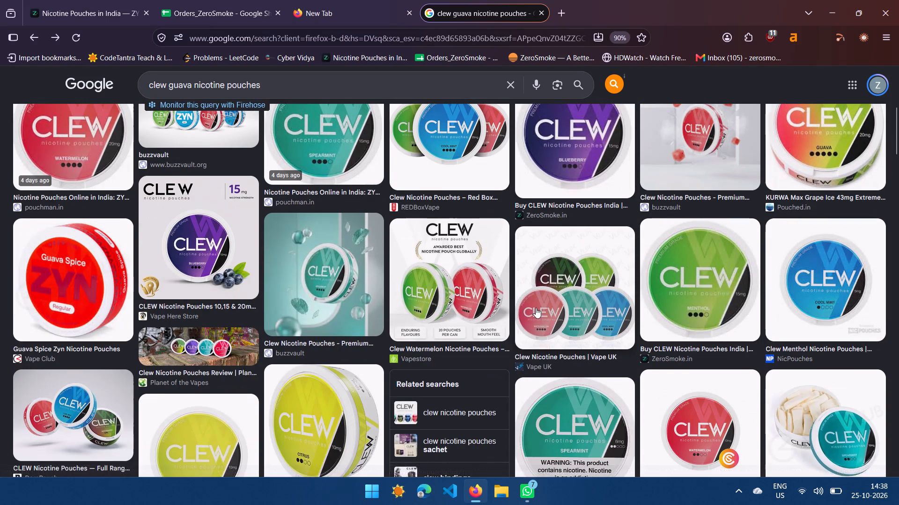
scroll(536, 308, down, 3)
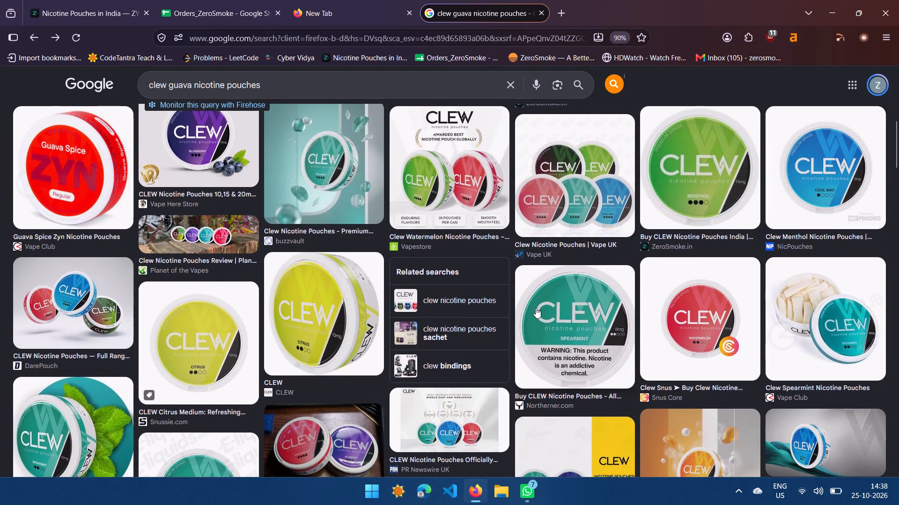
scroll(536, 308, down, 4)
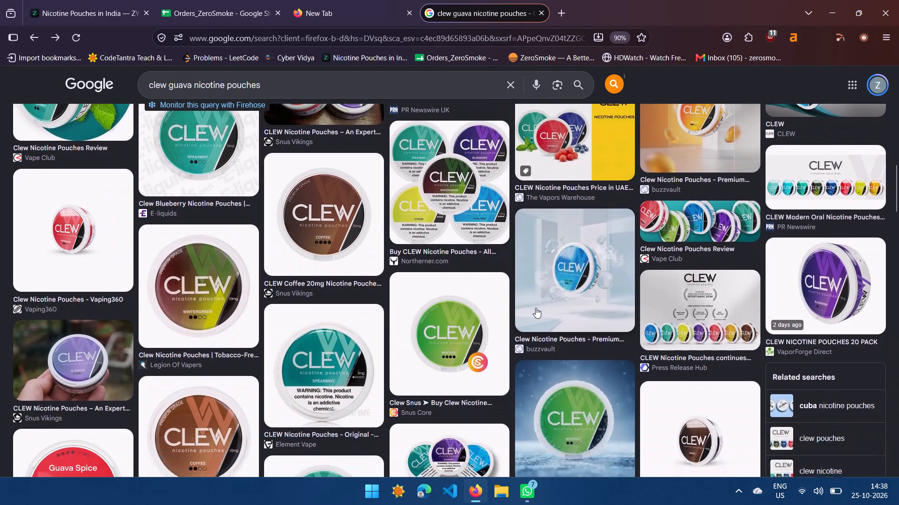
scroll(539, 302, down, 3)
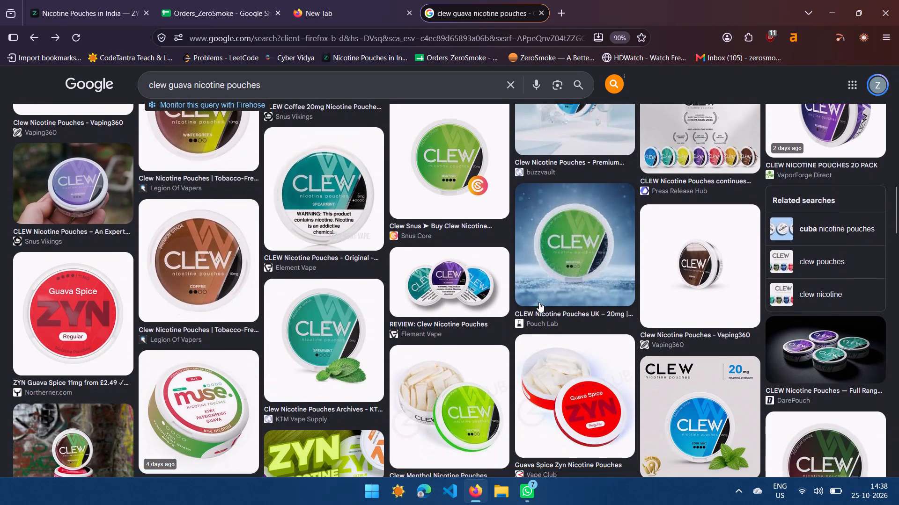
scroll(539, 302, down, 5)
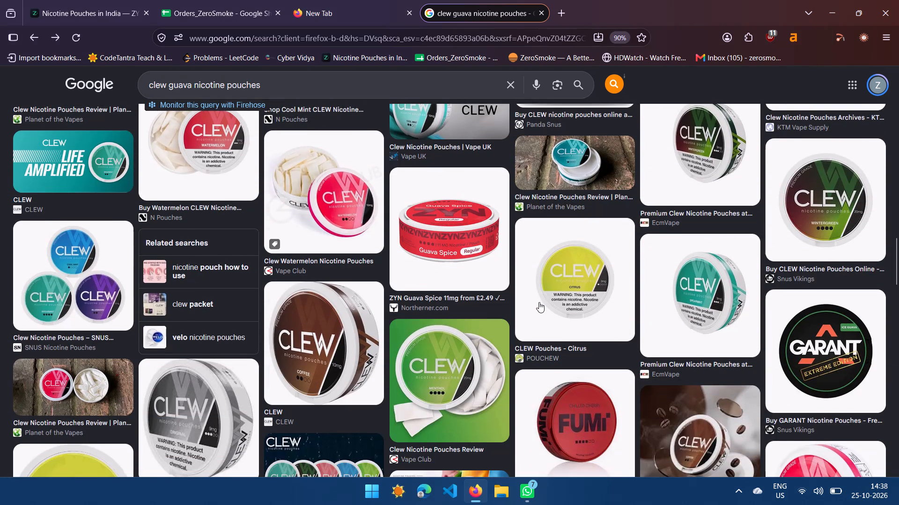
scroll(539, 302, down, 4)
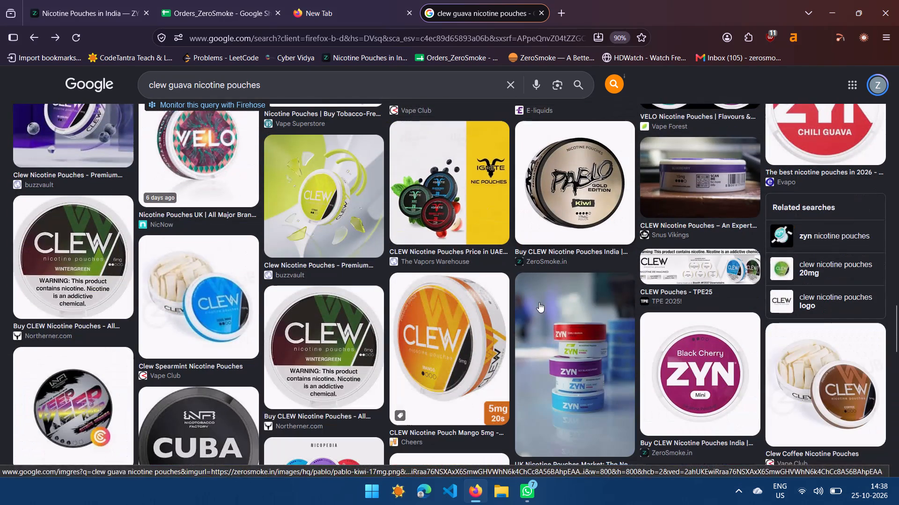
scroll(539, 302, down, 3)
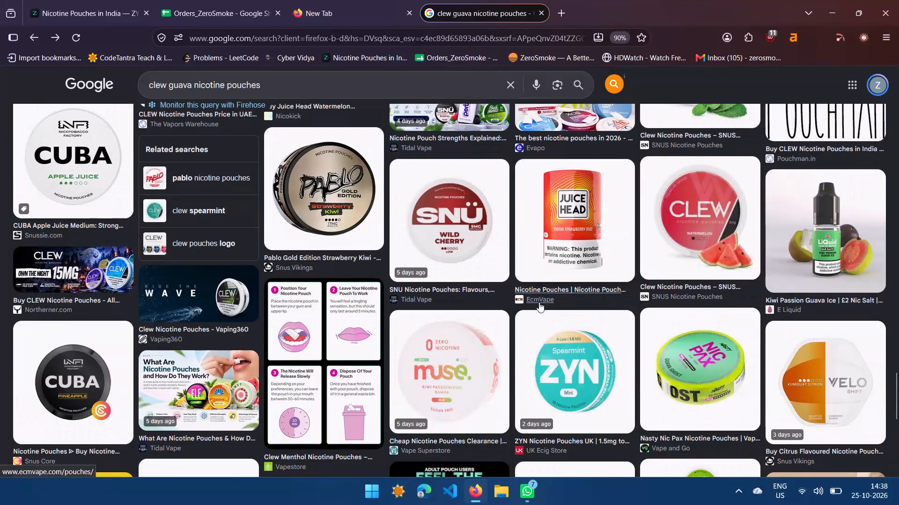
scroll(539, 302, down, 6)
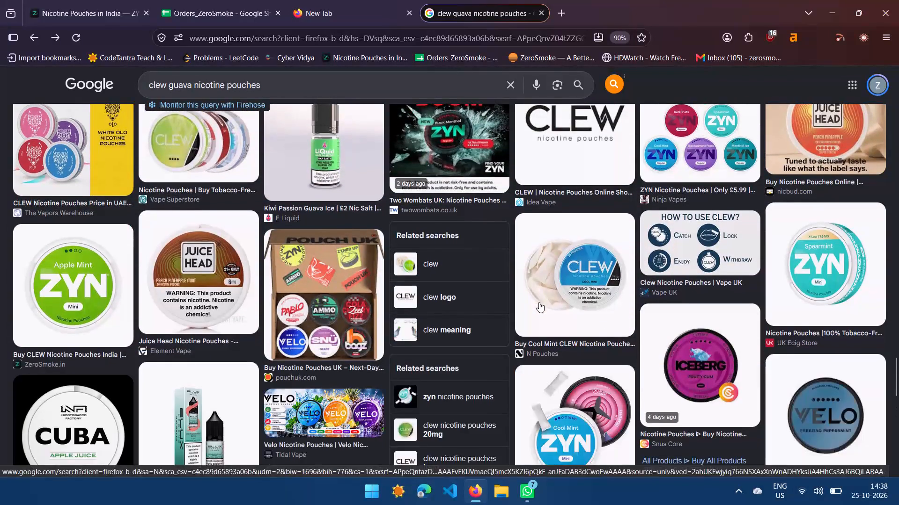
scroll(539, 302, down, 5)
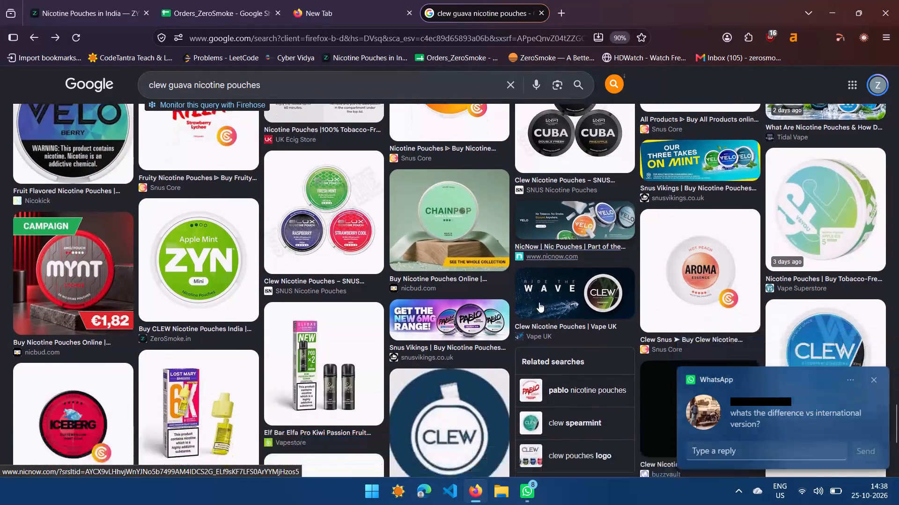
scroll(539, 302, down, 5)
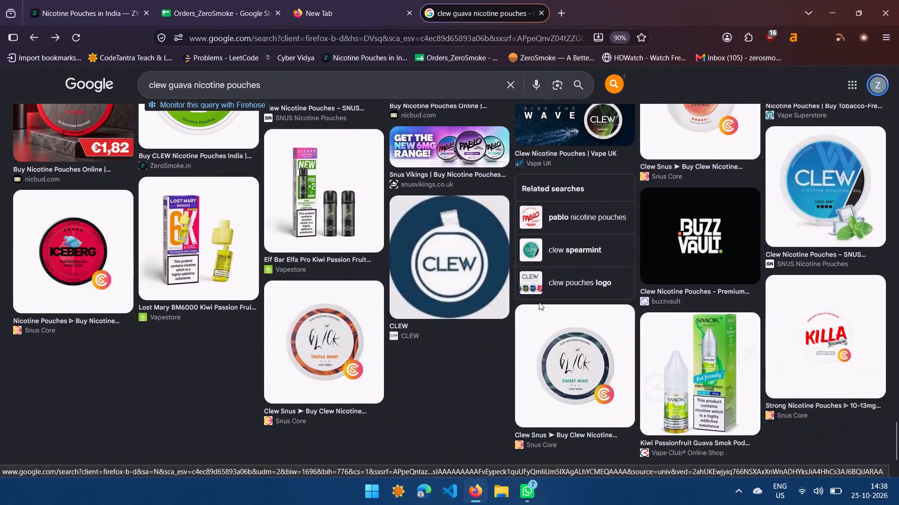
scroll(558, 272, down, 2)
scroll(558, 272, up, 1)
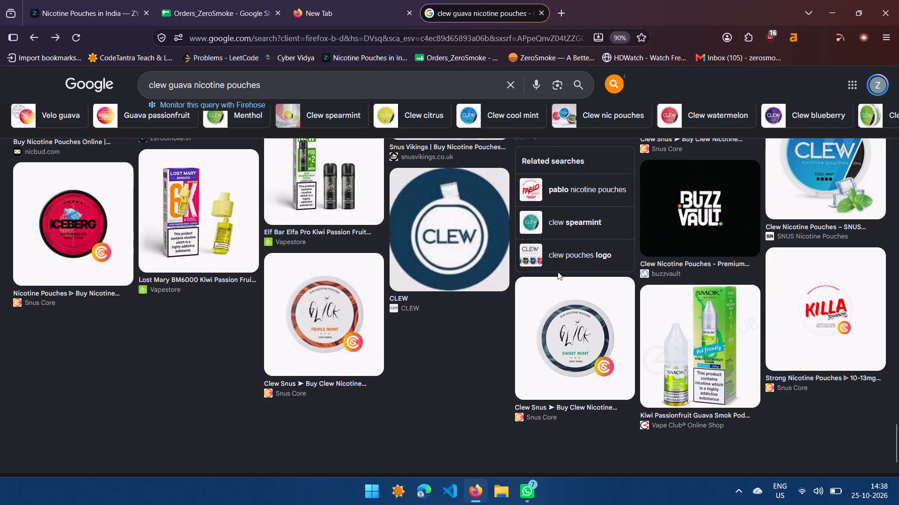
scroll(558, 272, up, 2)
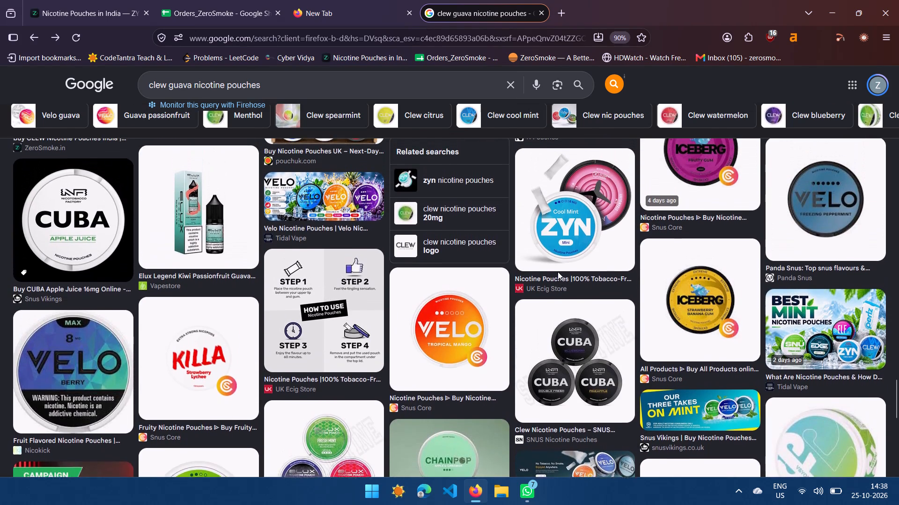
scroll(558, 272, up, 5)
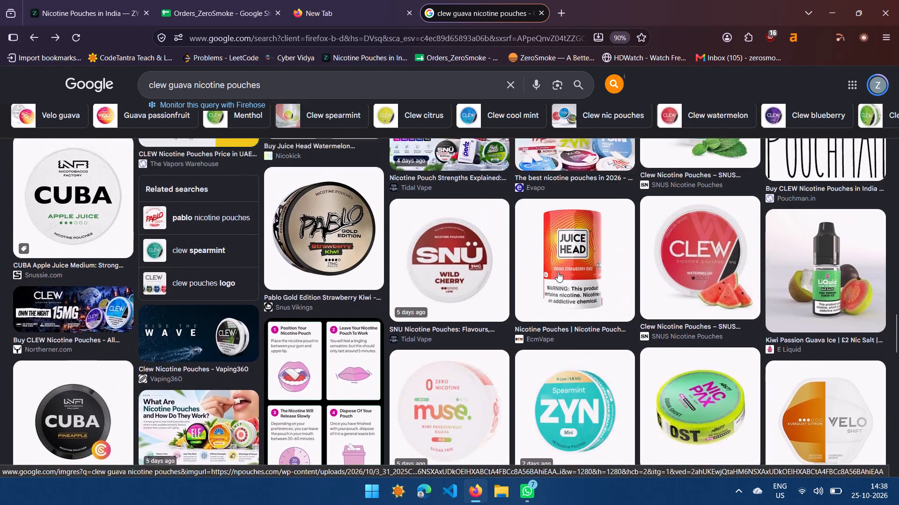
scroll(558, 272, up, 2)
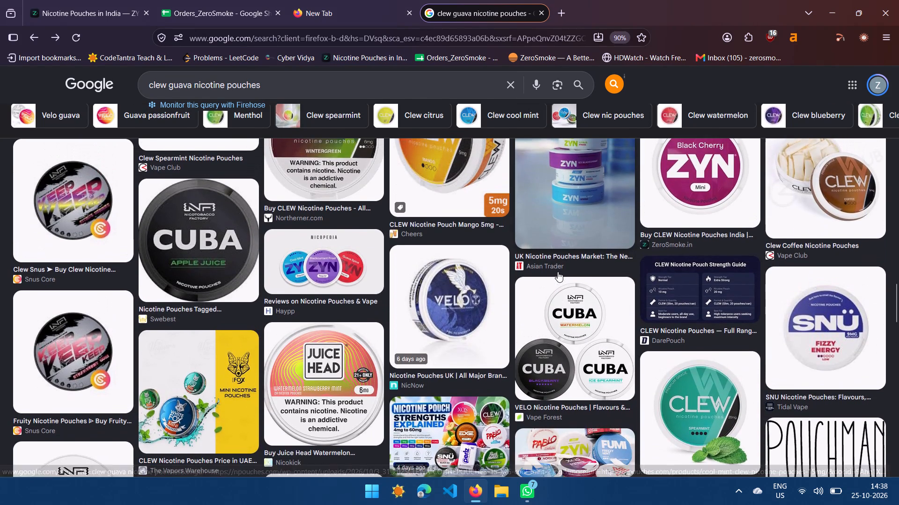
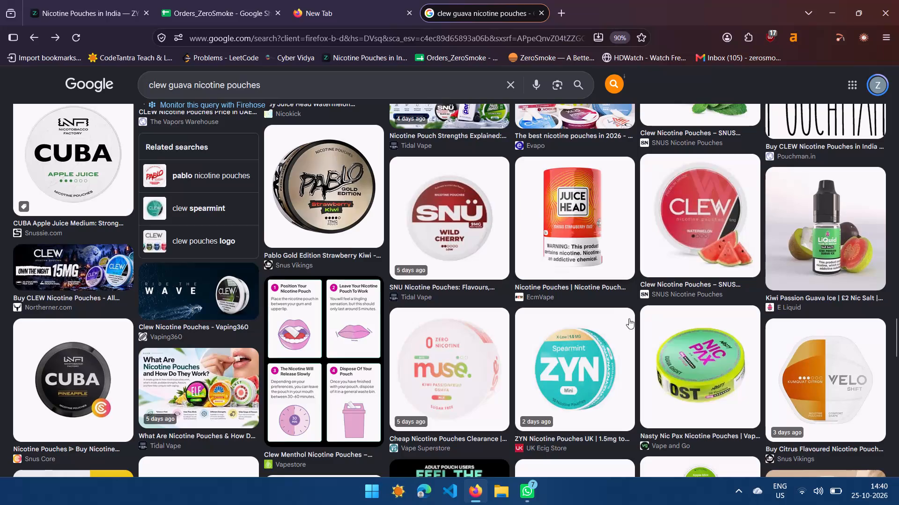
Examine the remaining "clew guava nicotine pouches" image results and suggested filters for a usable CLEW Guava picture.
scroll(709, 353, down, 1)
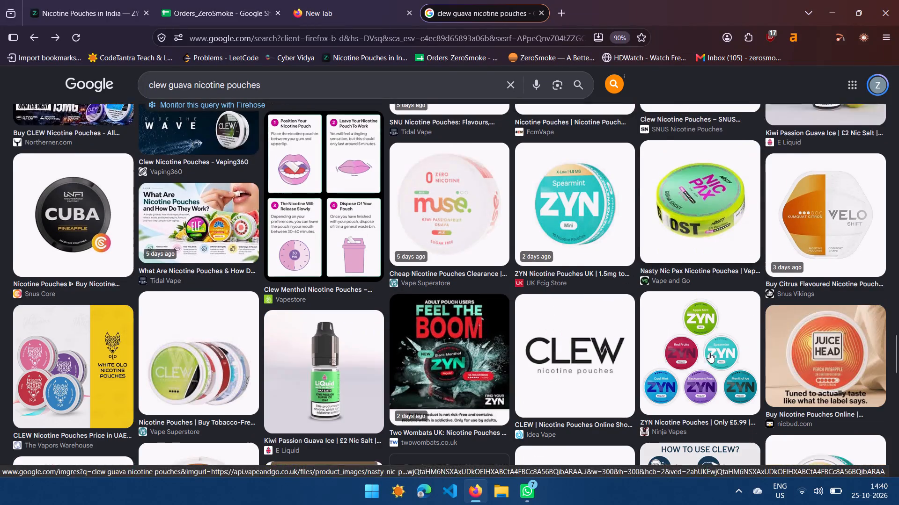
scroll(709, 353, down, 1)
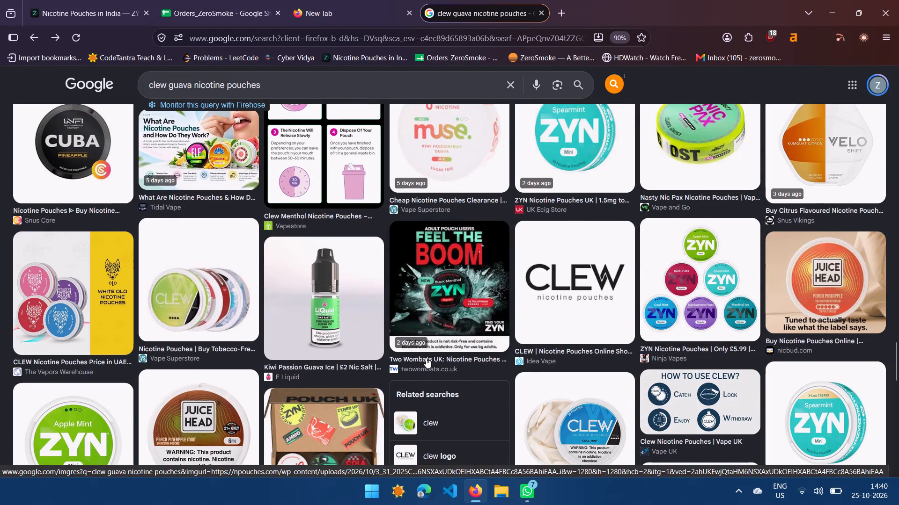
scroll(426, 358, down, 4)
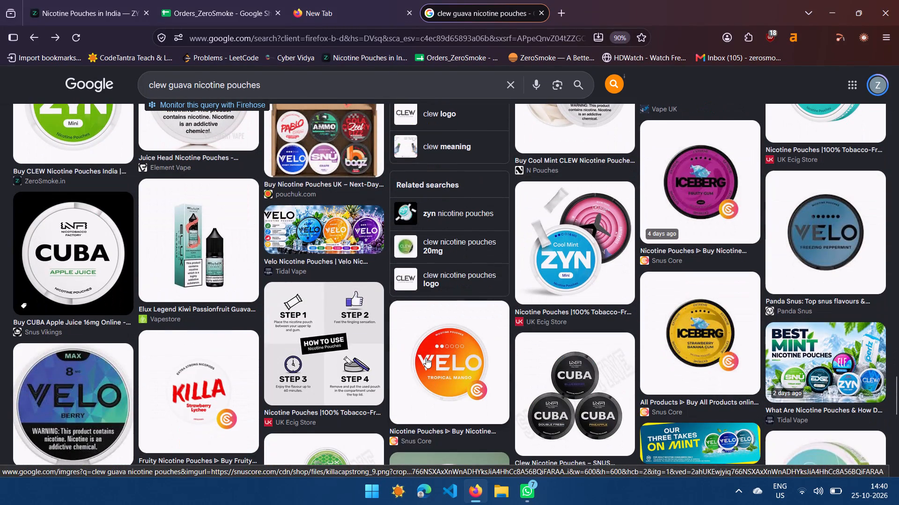
scroll(426, 358, down, 4)
scroll(426, 358, up, 2)
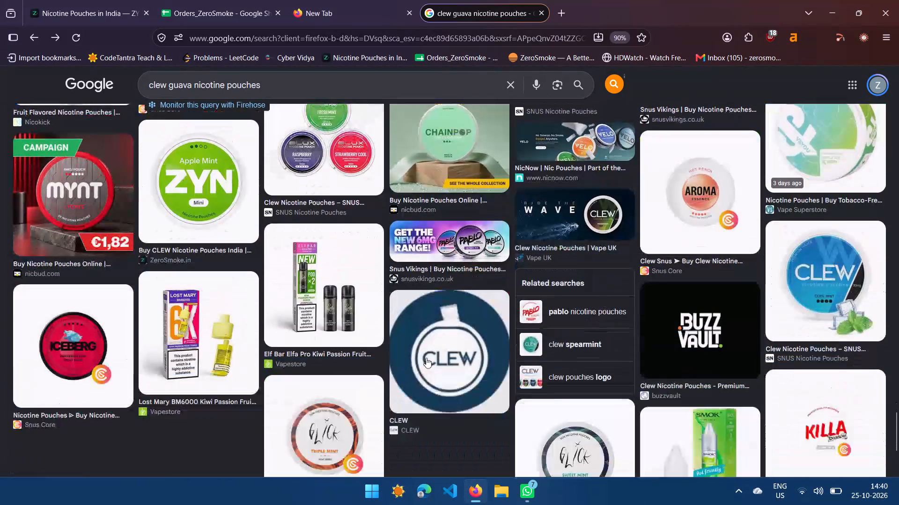
scroll(426, 358, up, 5)
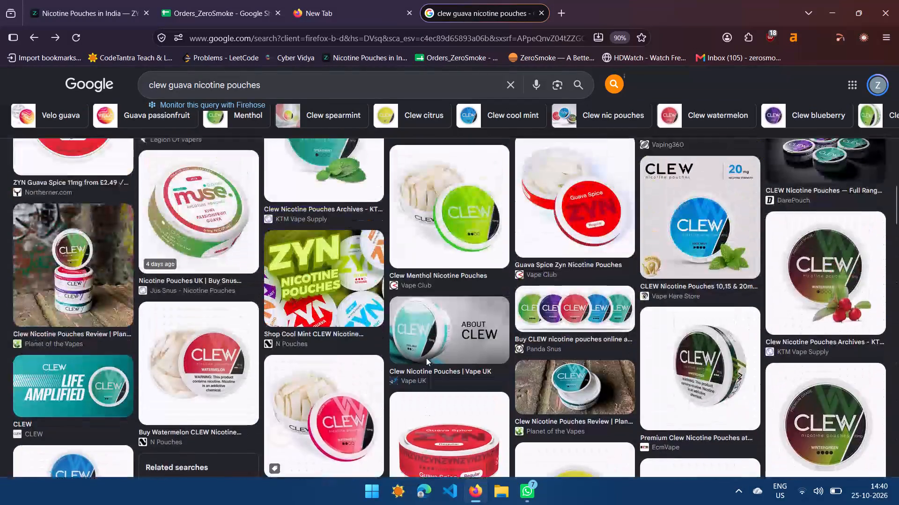
scroll(426, 358, up, 16)
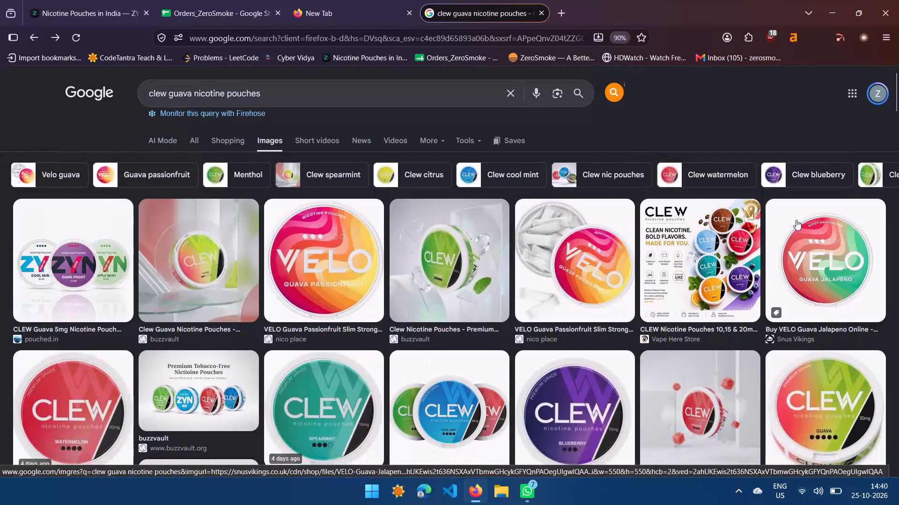
scroll(807, 172, left, 2)
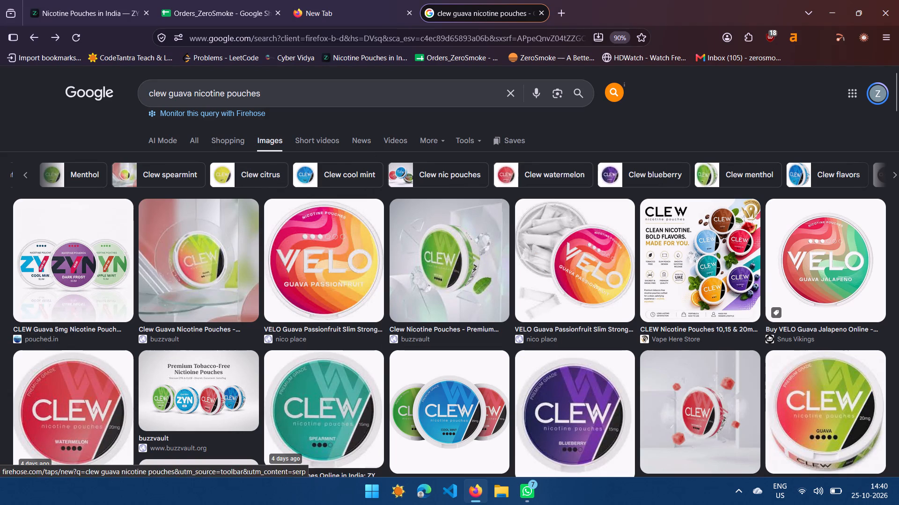
Shorten the image search to just "clew" and run it.
drag(287, 90, 171, 96)
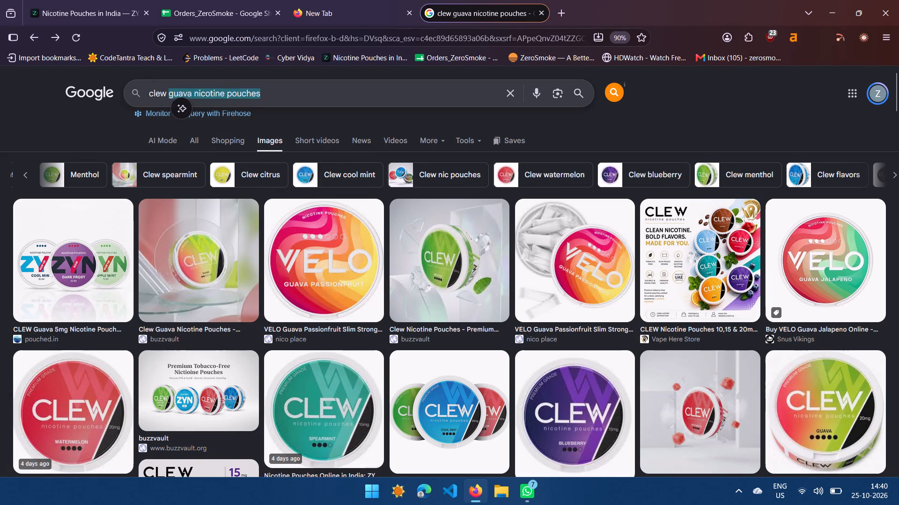
key(BackSpace)
key(BackSpace)
key(Return)
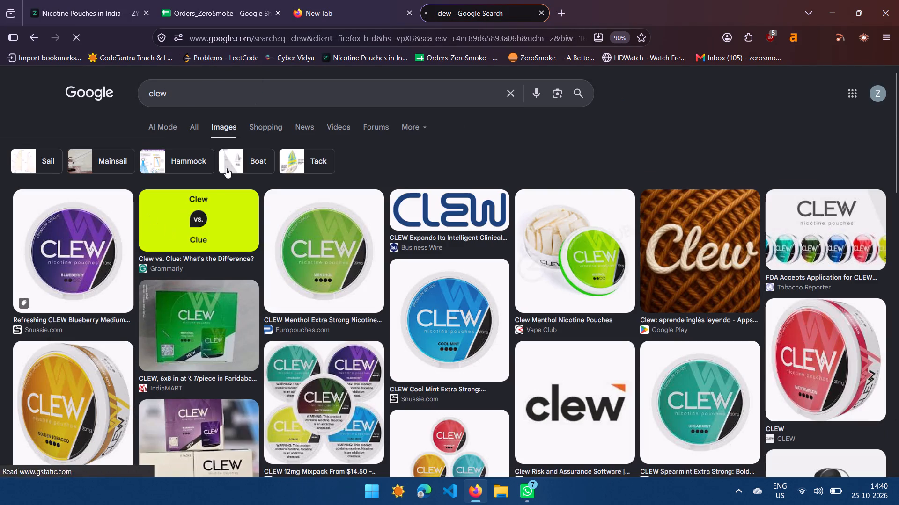
Open the Zyndia store in a new tab and search its products for "clew".
click(562, 10)
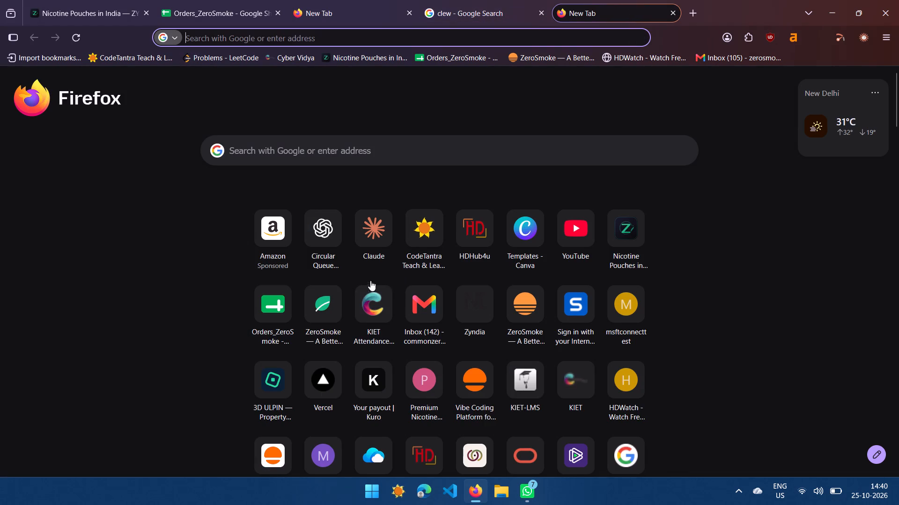
click(487, 308)
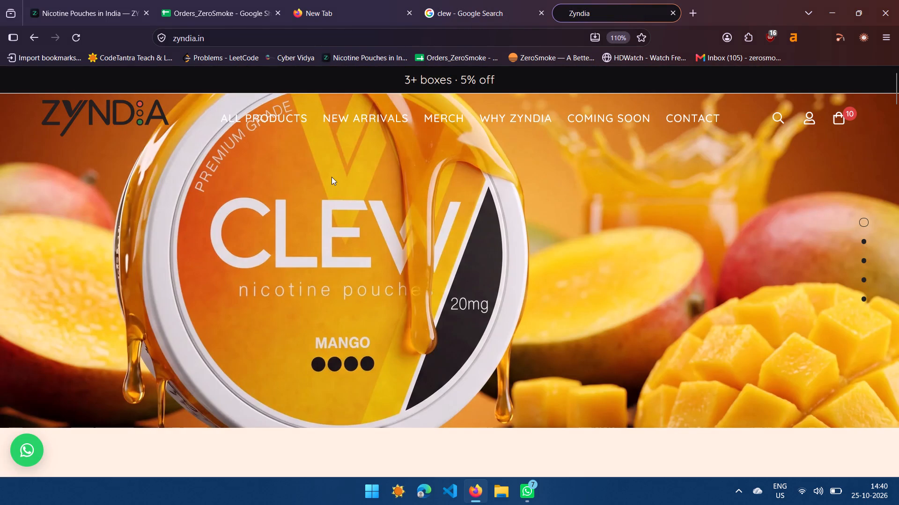
click(780, 124)
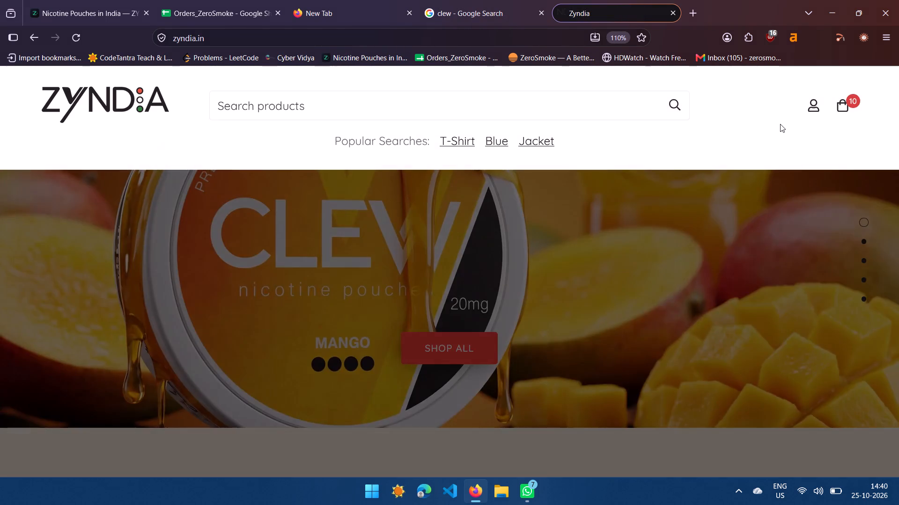
text(clew)
key(Return)
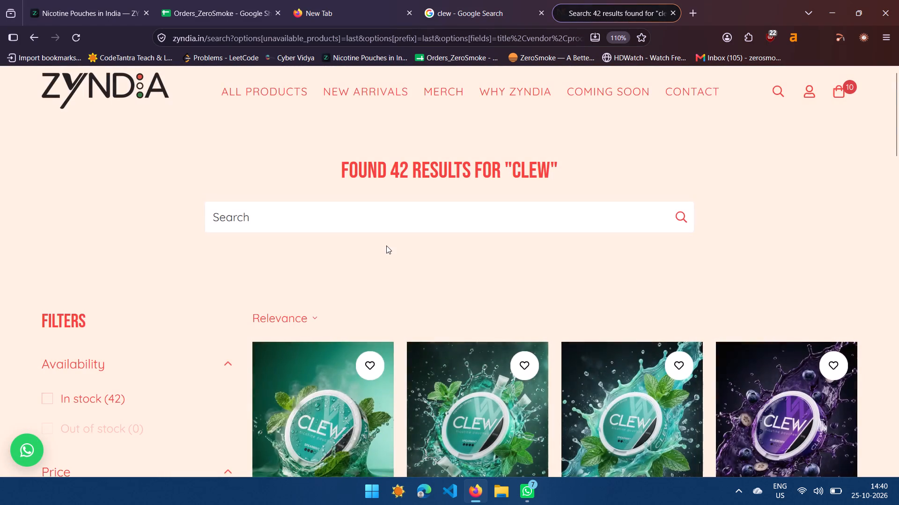
Look through the first two pages of Zyndia's CLEW results and open the CLEW Guava 5mg product page.
scroll(386, 245, down, 7)
scroll(386, 245, up, 1)
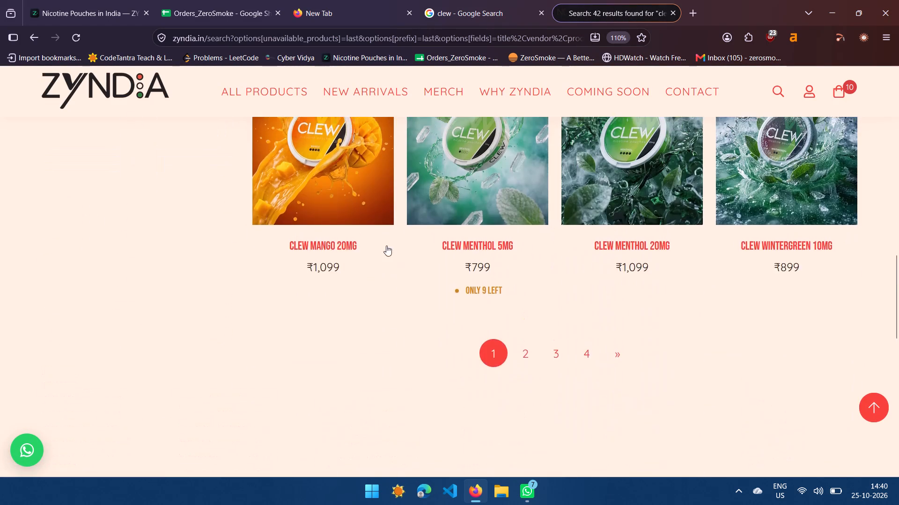
scroll(386, 245, up, 2)
scroll(590, 358, up, 2)
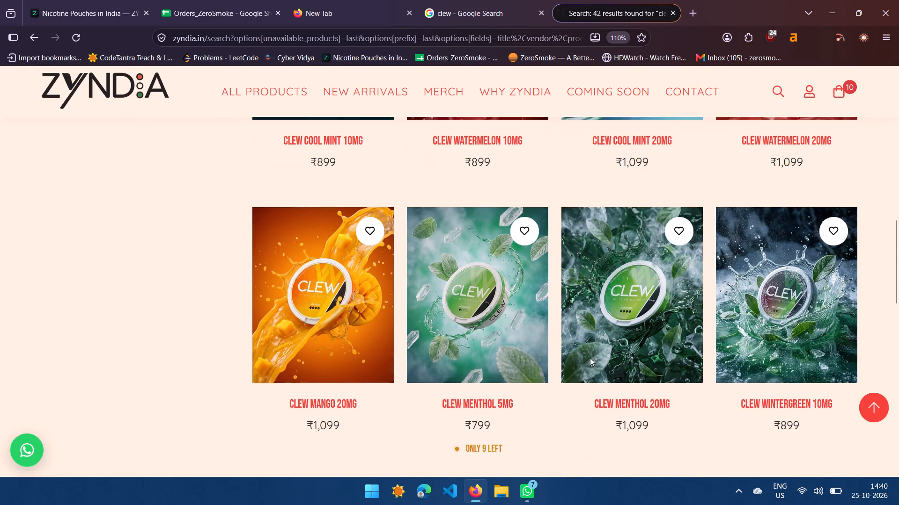
scroll(590, 358, up, 2)
scroll(590, 358, down, 1)
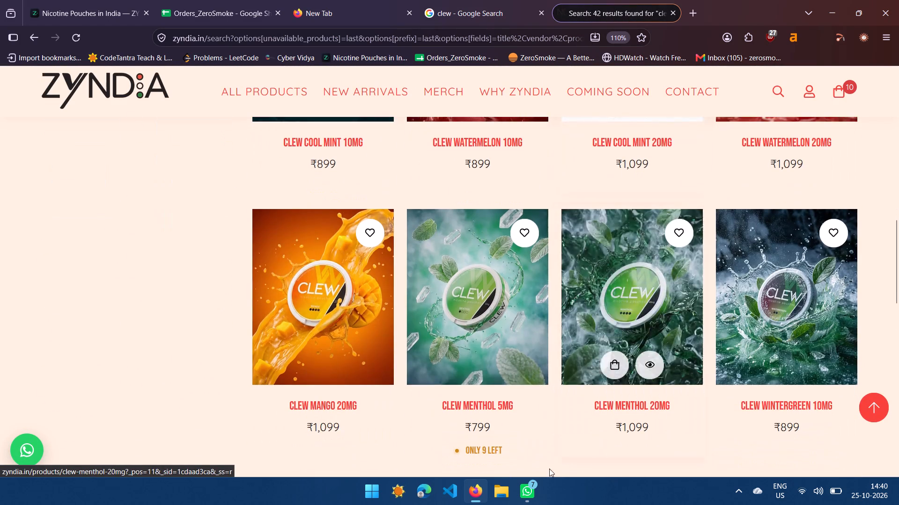
scroll(548, 468, down, 3)
click(532, 129)
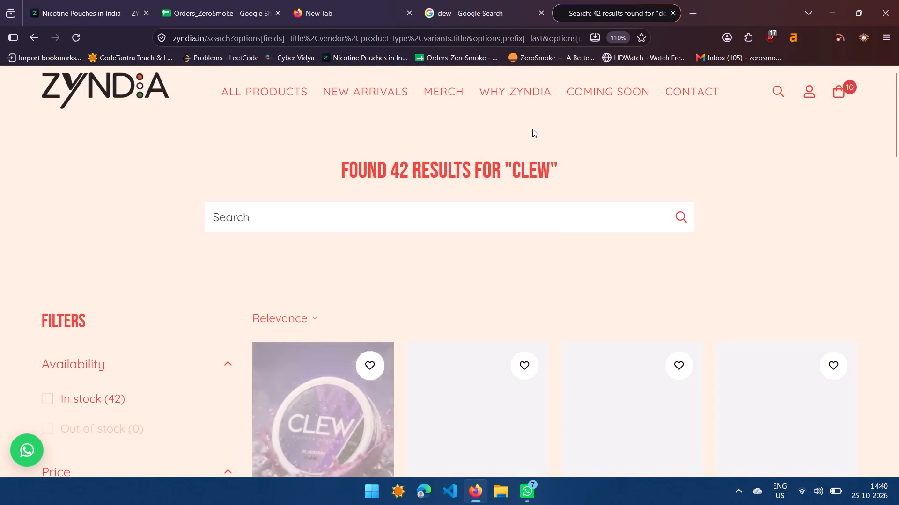
scroll(532, 129, down, 7)
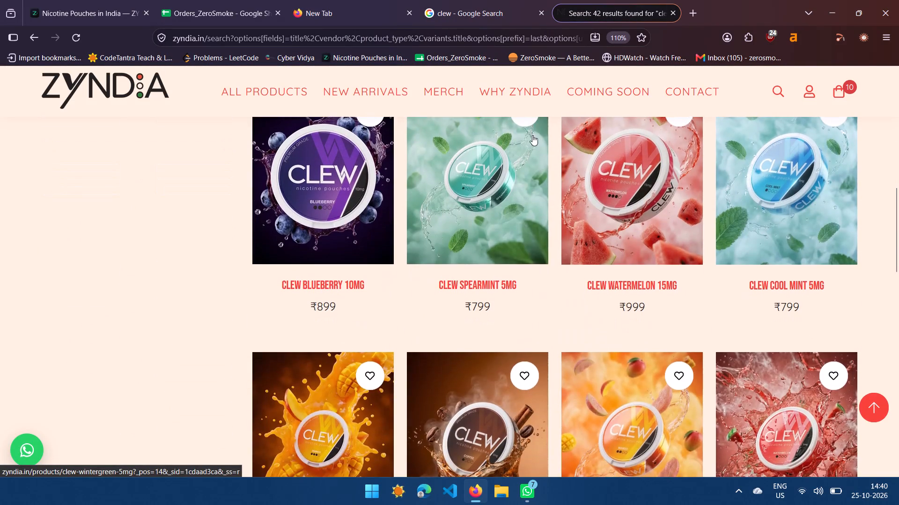
scroll(540, 260, down, 4)
click(578, 371)
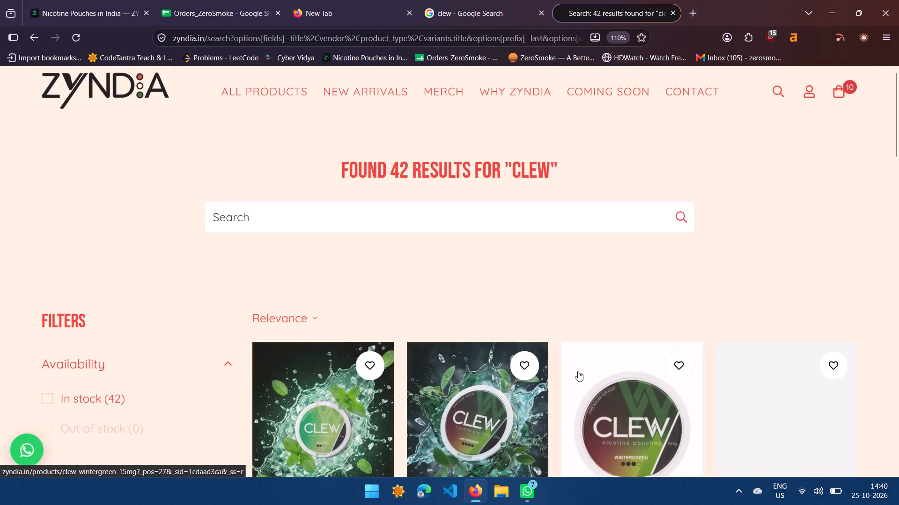
Look through the third page of Zyndia's "clew" results and open the CLEW Guava 5mg product page.
scroll(578, 371, down, 6)
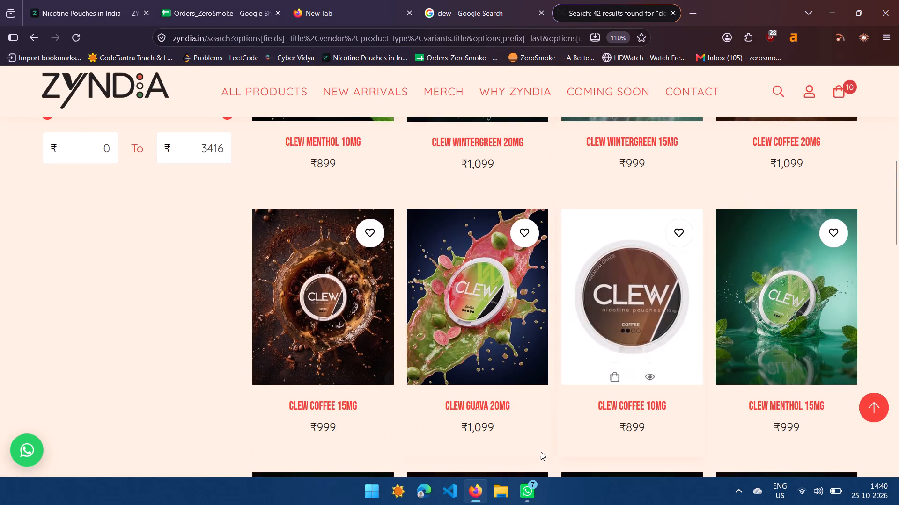
scroll(541, 452, down, 2)
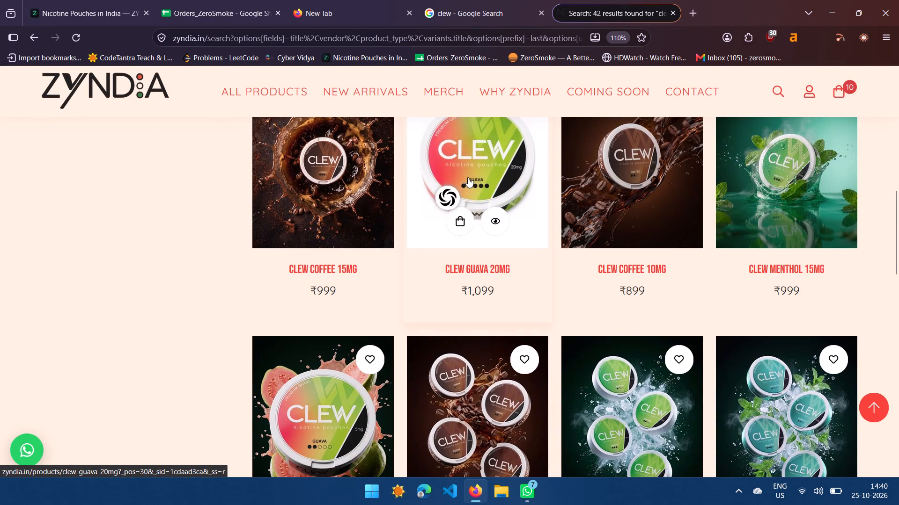
scroll(392, 357, down, 2)
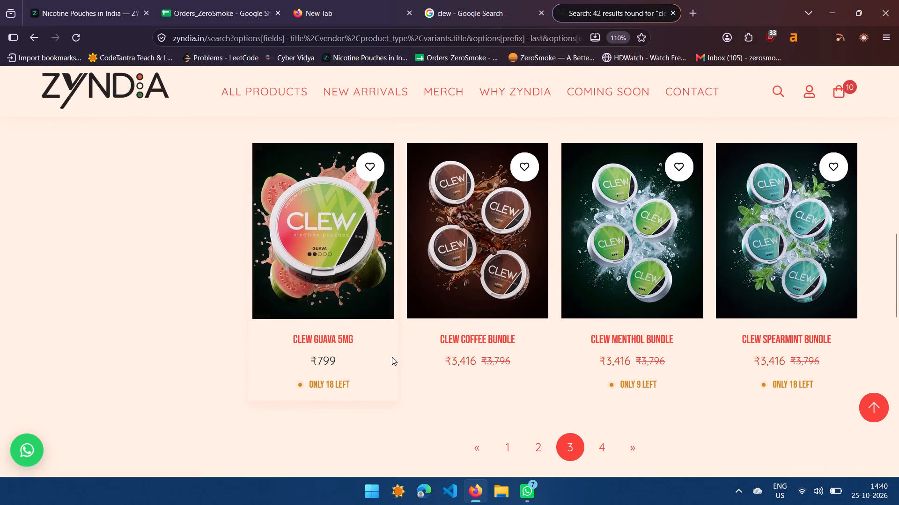
click(353, 214)
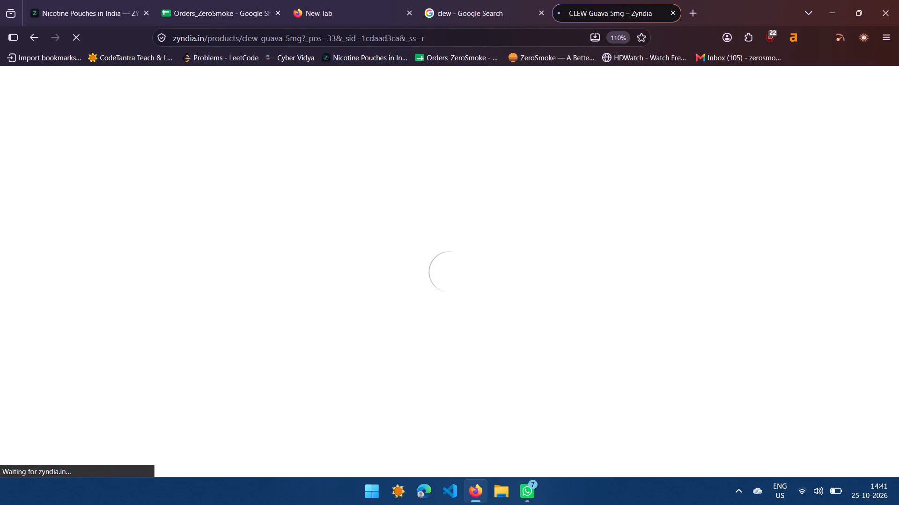
Examine the product pictures on the CLEW Guava 5mg page, including the plain white-background can image.
scroll(353, 214, down, 1)
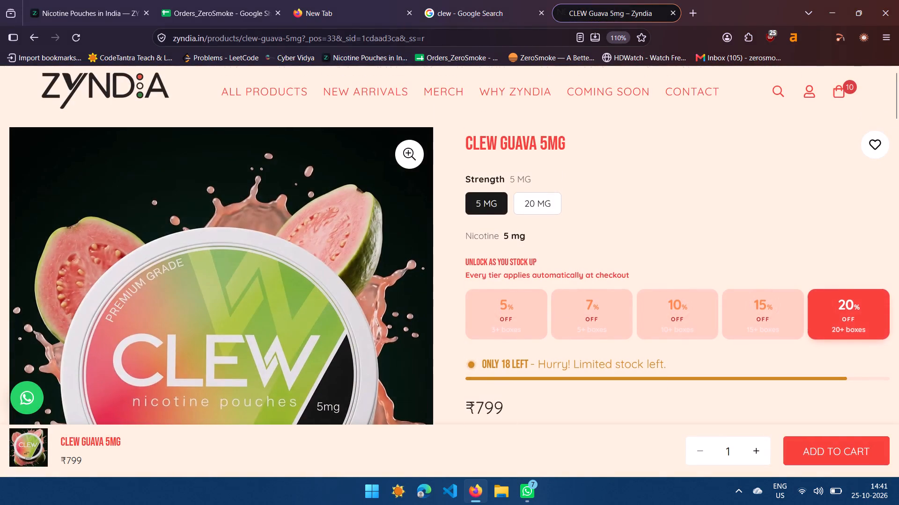
scroll(353, 214, down, 3)
scroll(353, 214, up, 2)
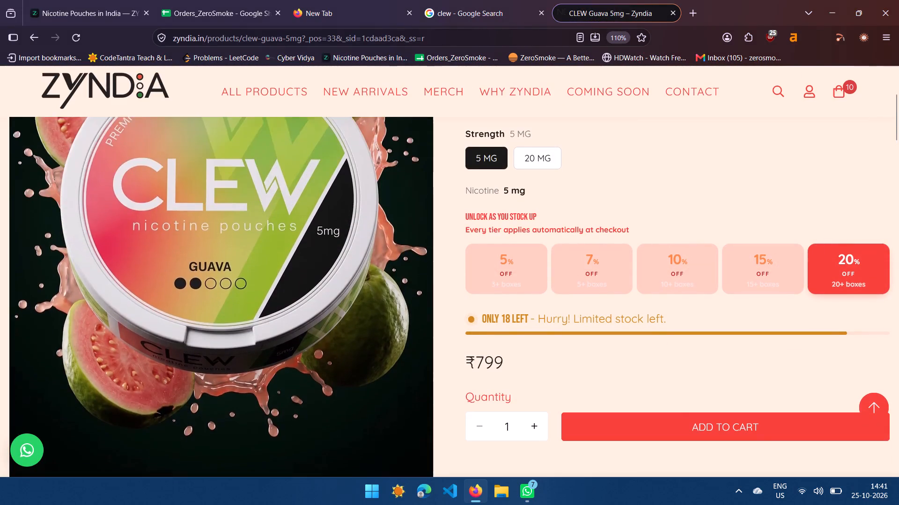
scroll(348, 296, down, 9)
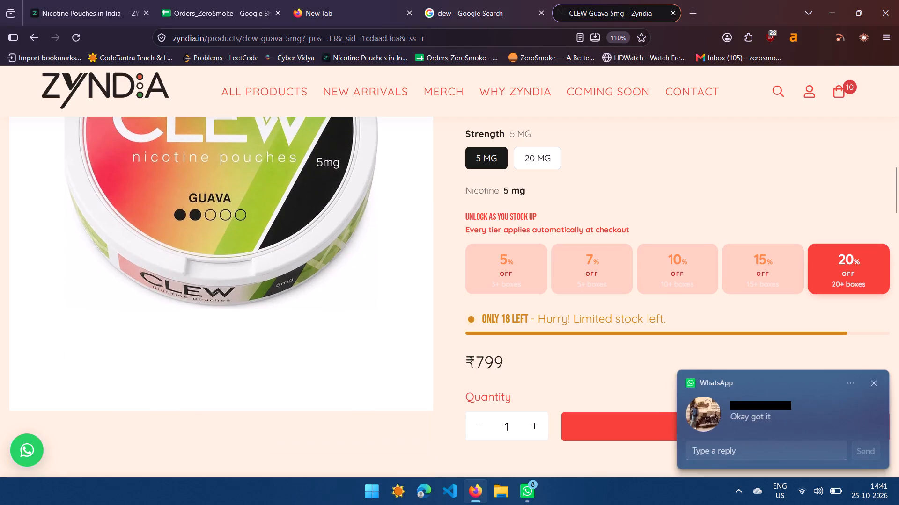
scroll(348, 296, up, 3)
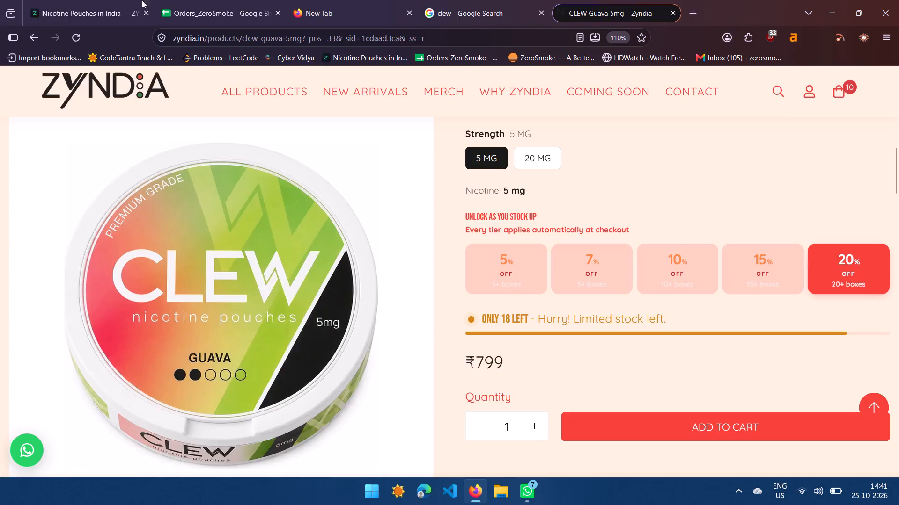
Switch to the Orders_ZeroSmoke spreadsheet and look back through the product rows of the inventory sheet.
click(184, 0)
scroll(186, 236, up, 3)
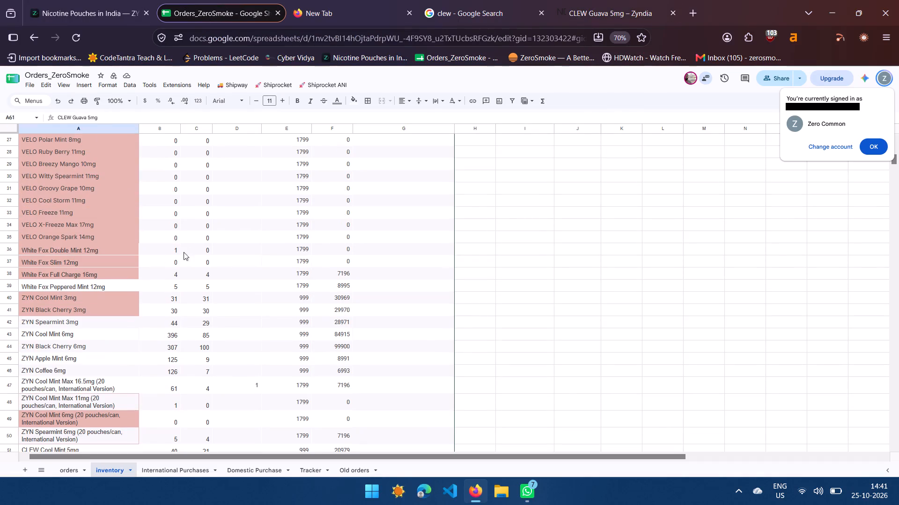
In the Orders_ZeroSmoke inventory sheet, set column B for ZYN Cool Mint Max 16.5mg to 31, allowing the protected edit.
double_click(170, 390)
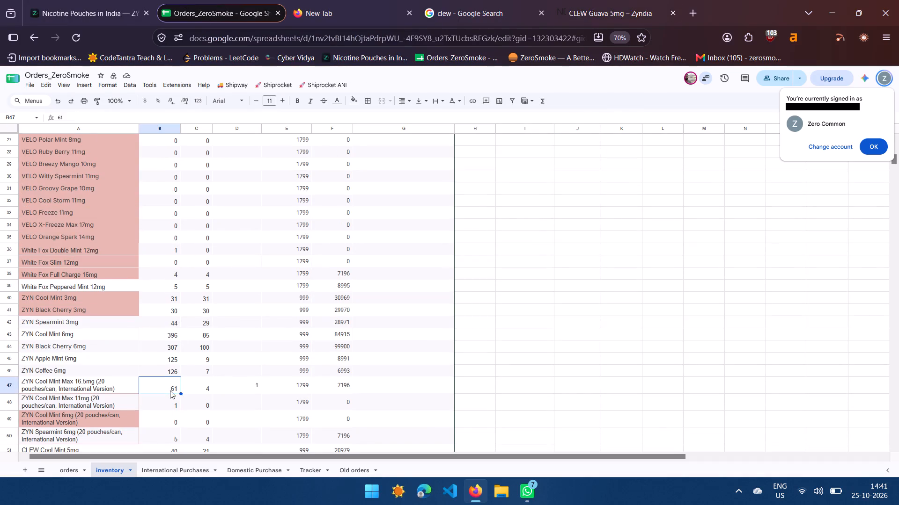
click(172, 381)
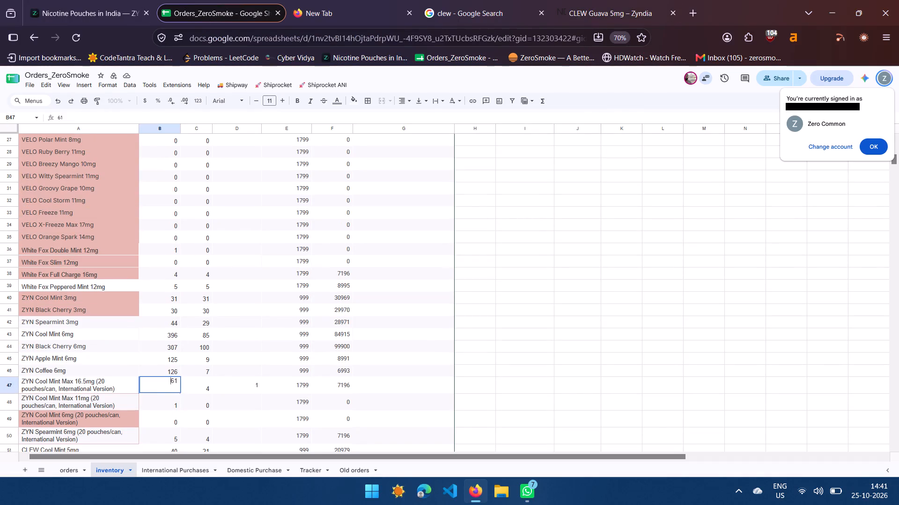
click(175, 381)
key(BackSpace)
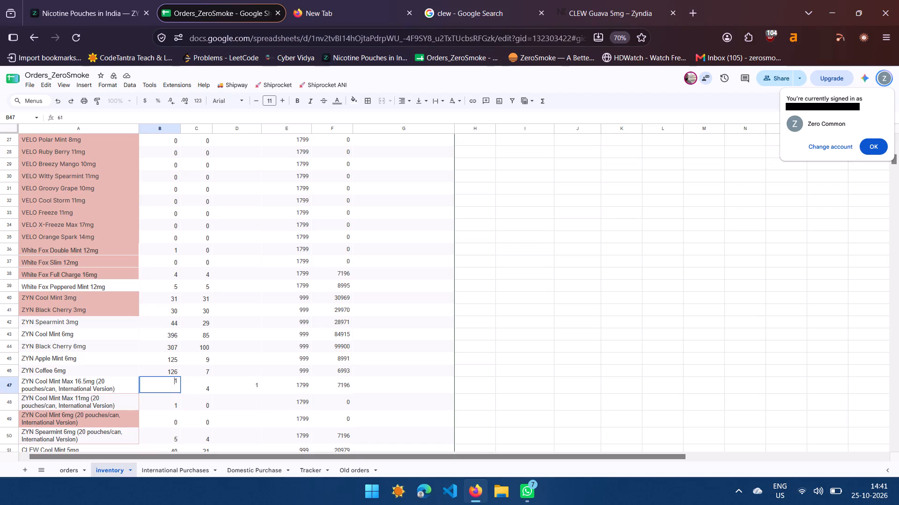
key(3)
key(Return)
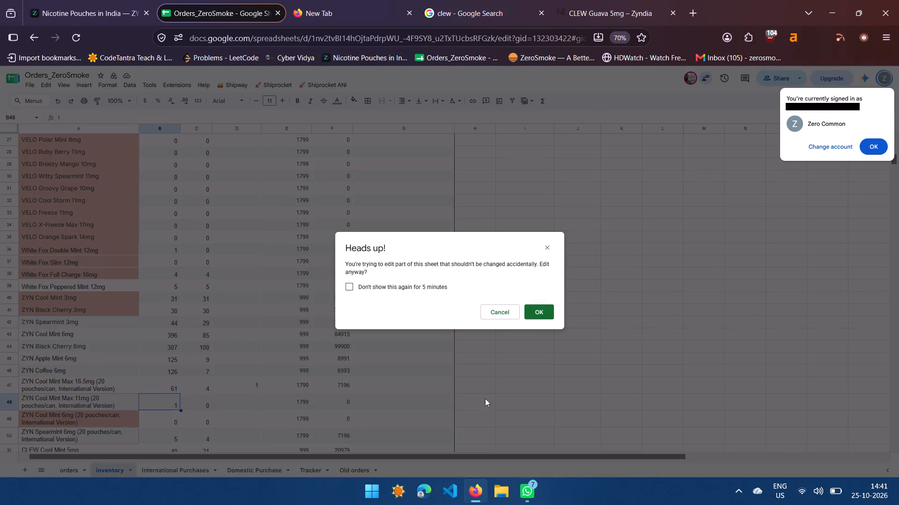
click(535, 313)
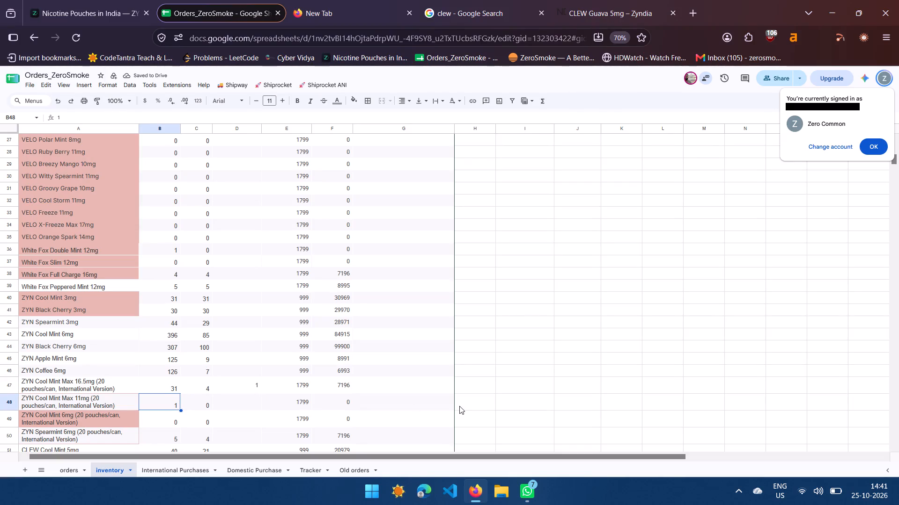
Switch to the ZeroSmoke admin site and filter its inventory products to the ZYN brand.
click(29, 0)
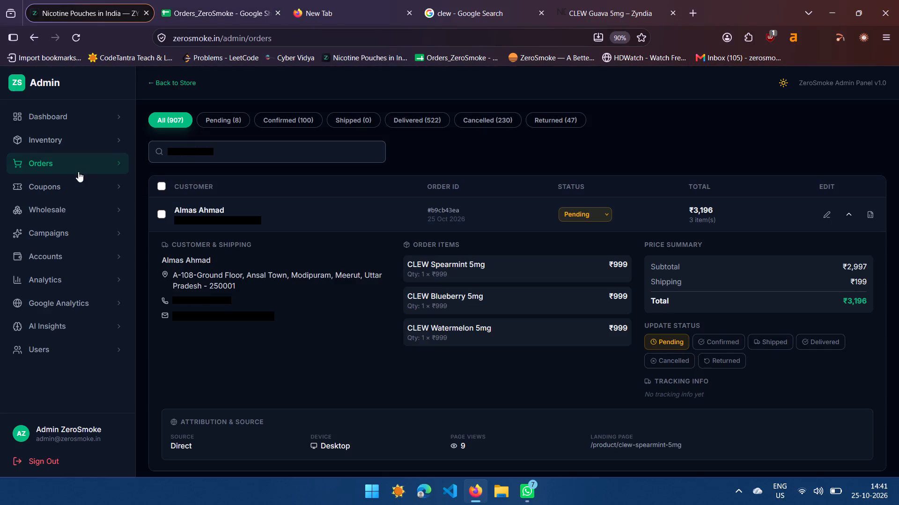
click(42, 136)
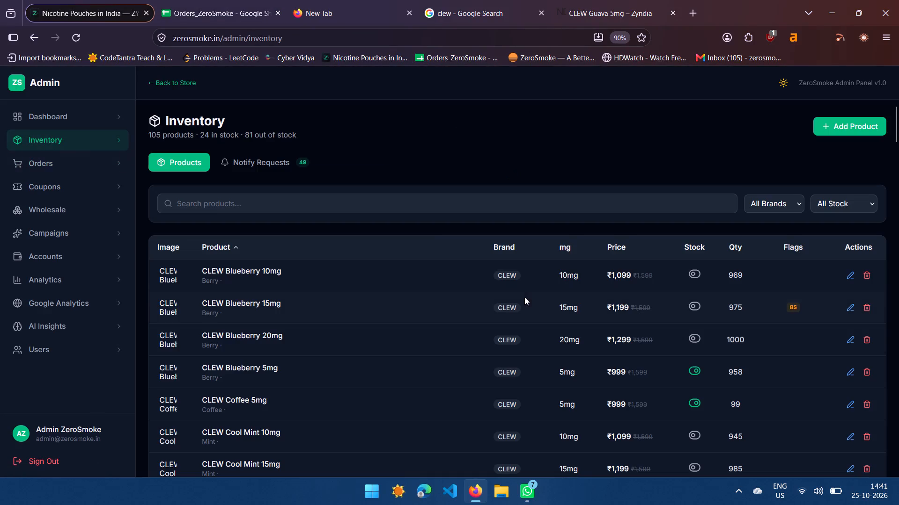
click(336, 207)
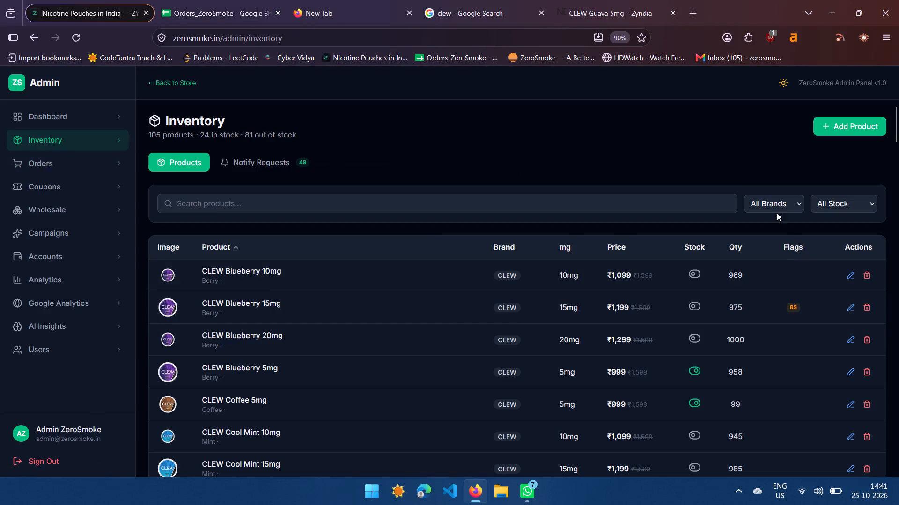
click(777, 209)
click(762, 310)
Set the price of ZYN Cool Mint Max 16.5mg (20 pouches/can, International Version) to ₹2199 and save the product.
scroll(413, 403, down, 4)
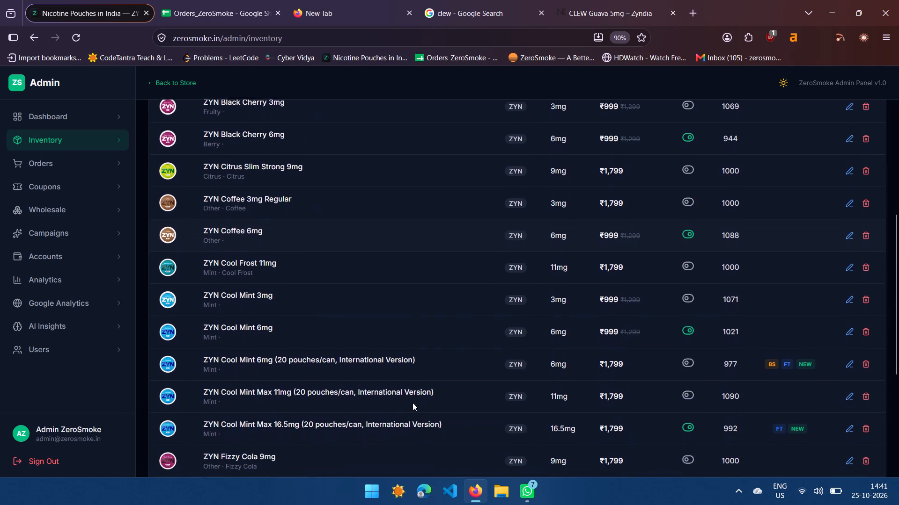
scroll(413, 403, down, 1)
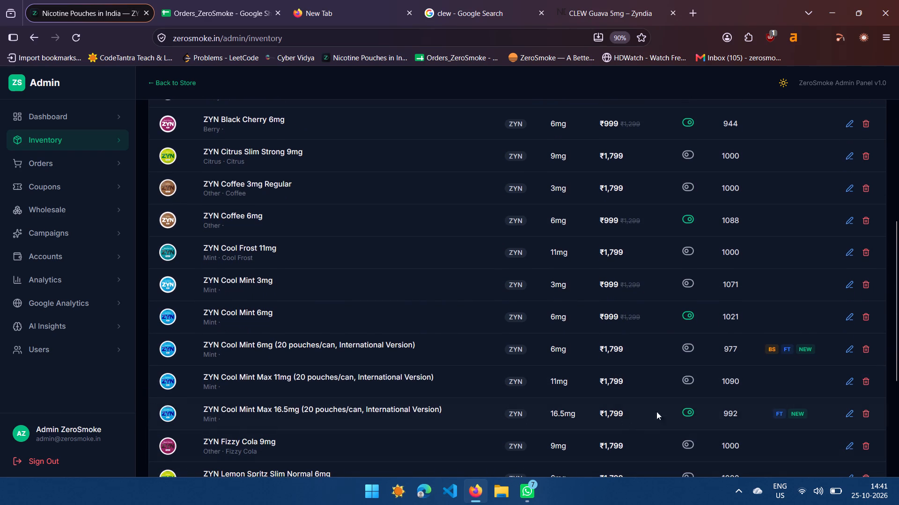
click(853, 415)
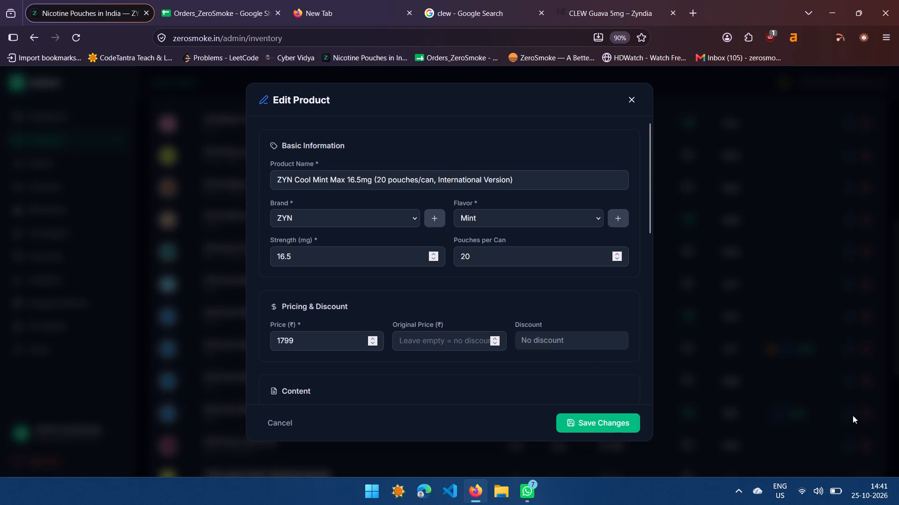
scroll(466, 334, down, 2)
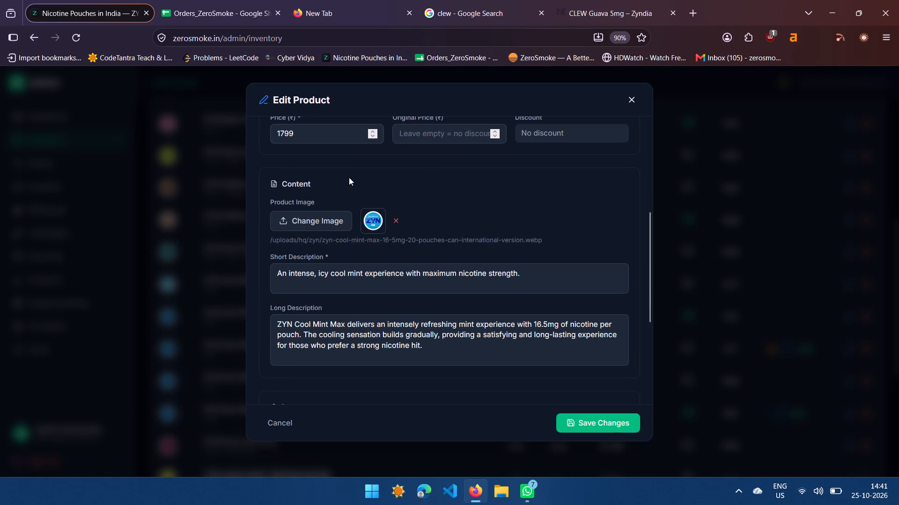
scroll(349, 177, up, 1)
drag(306, 222, 266, 221)
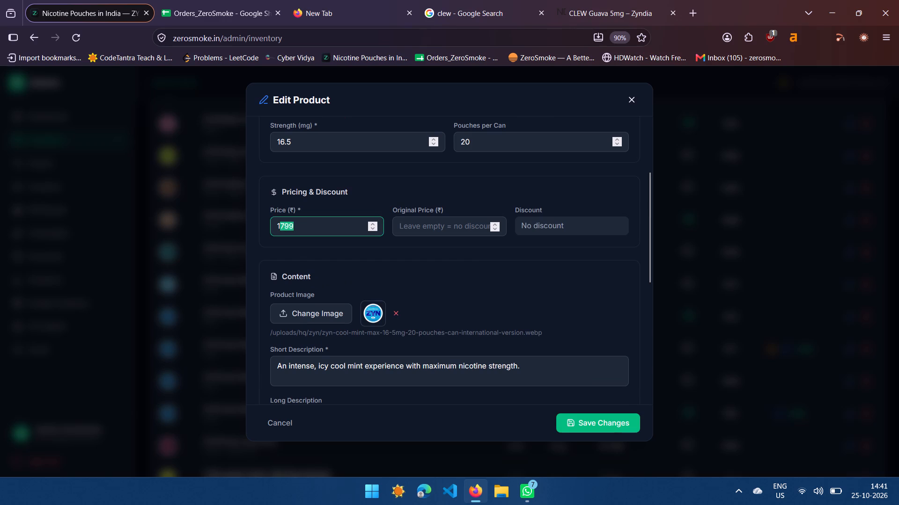
text(21)
text(99)
click(586, 426)
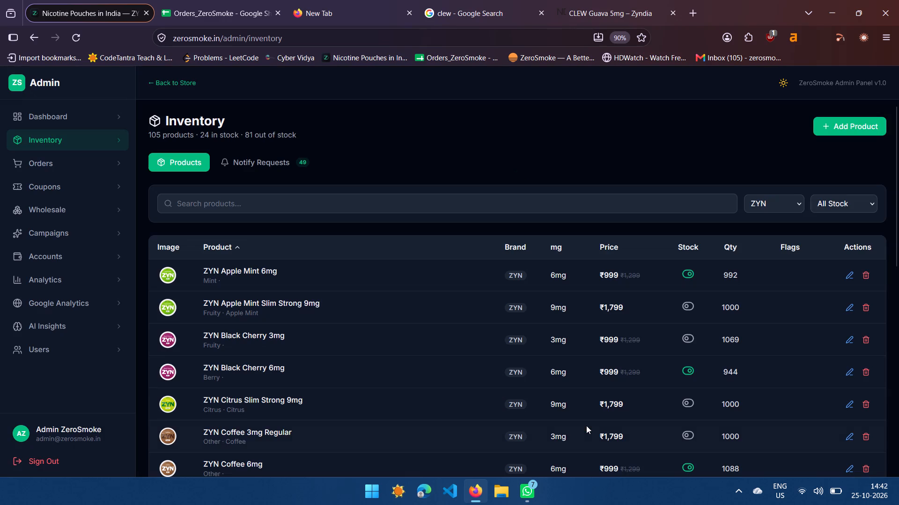
Review the prices, stock switches and quantities of the ZYN products through the end of the filtered inventory list.
scroll(586, 426, down, 2)
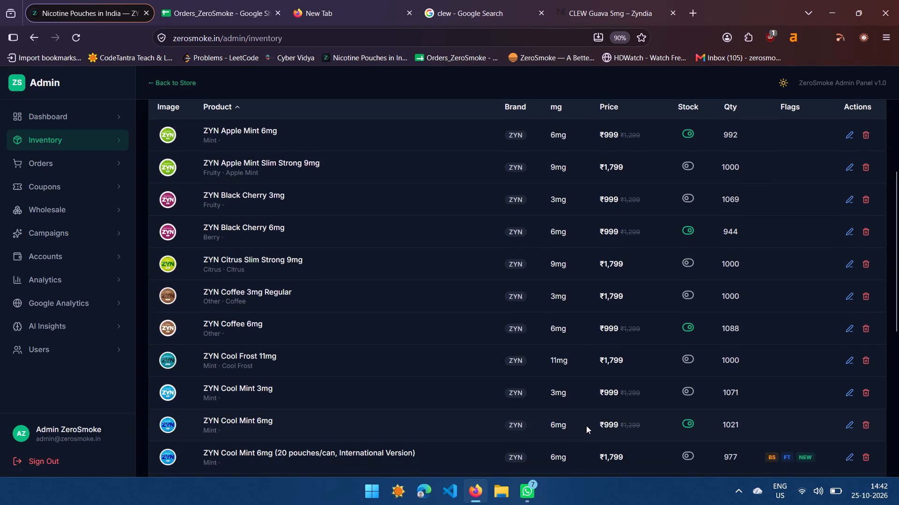
scroll(586, 426, down, 3)
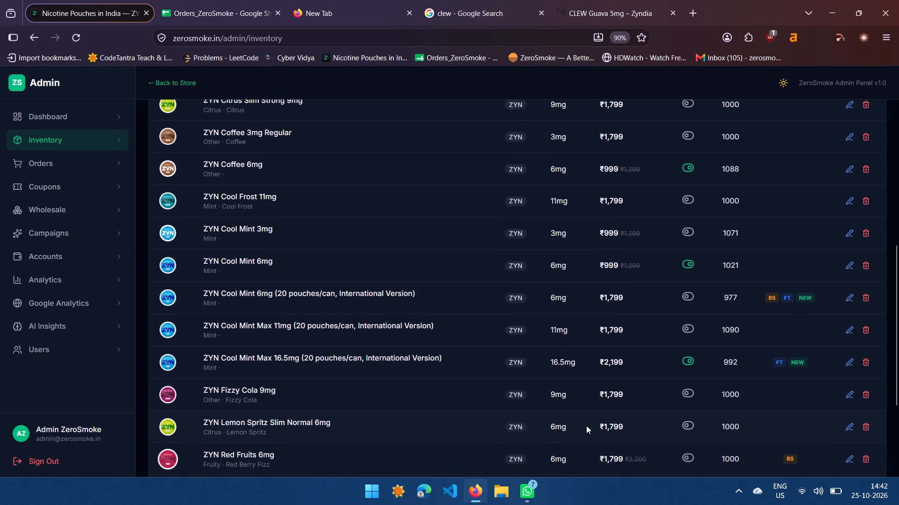
scroll(586, 426, down, 3)
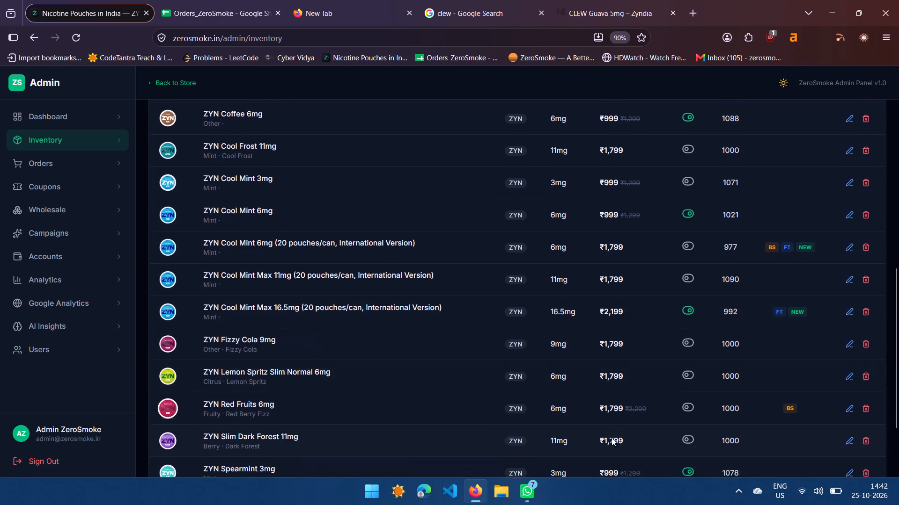
scroll(612, 438, down, 4)
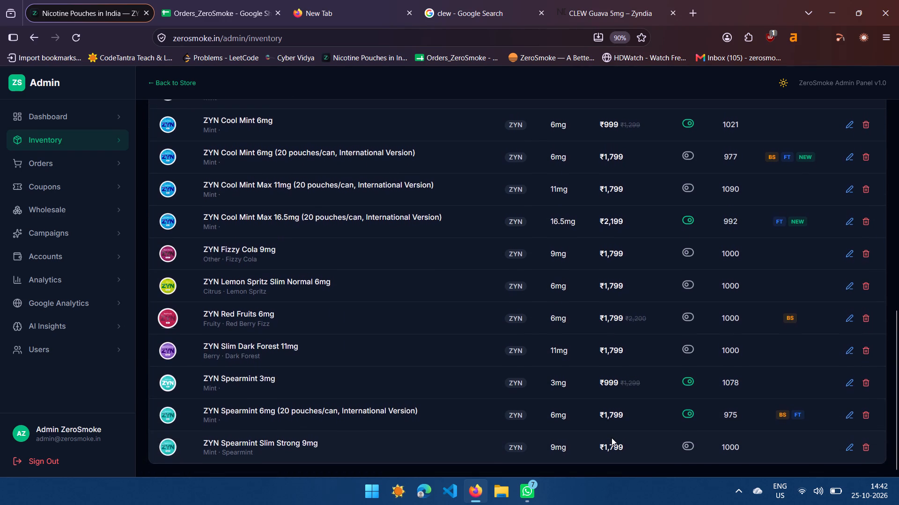
scroll(612, 438, up, 2)
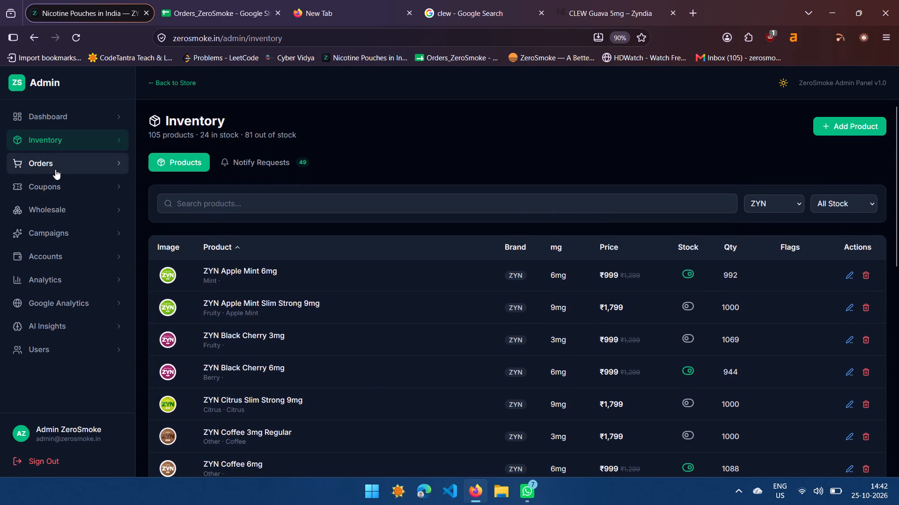
Open the admin site's orders list and filter it to pending orders.
click(55, 169)
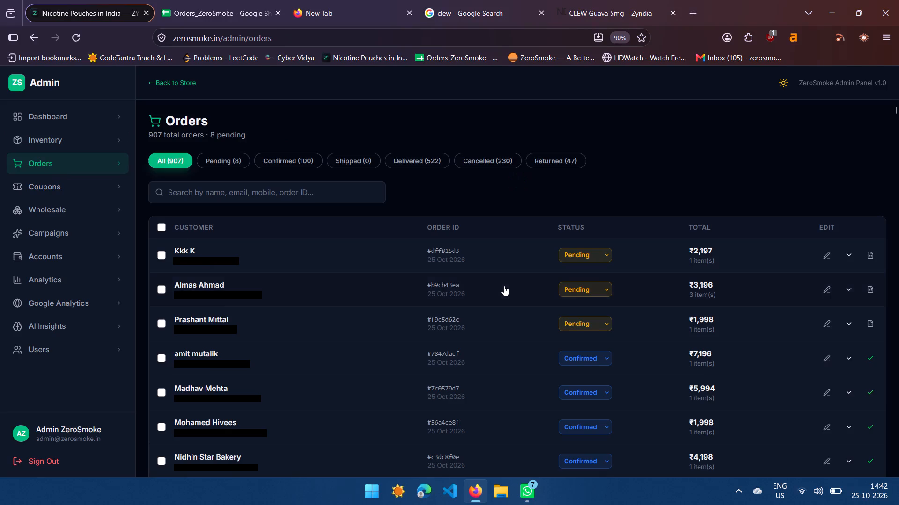
click(206, 161)
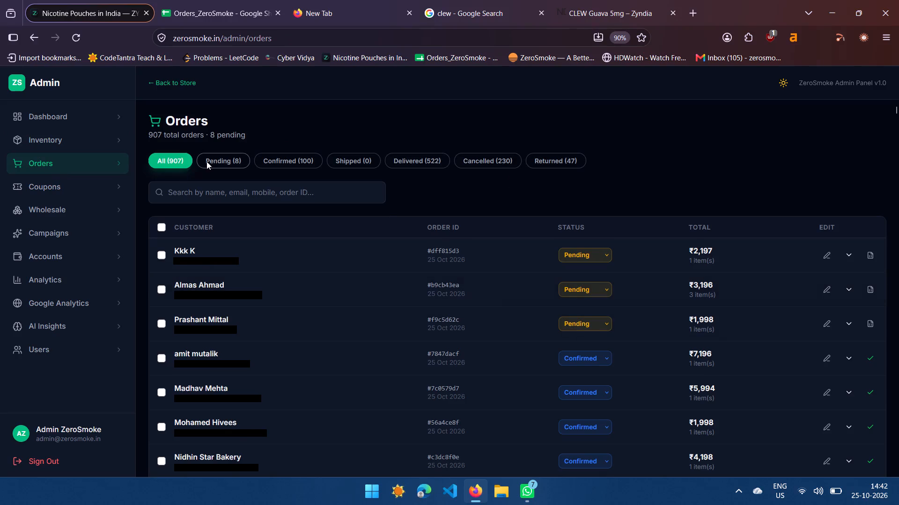
click(206, 161)
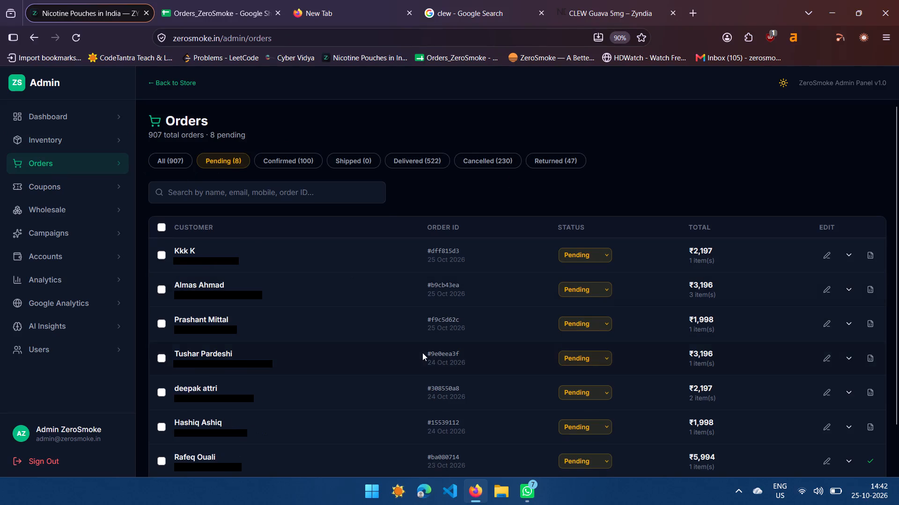
scroll(422, 353, down, 1)
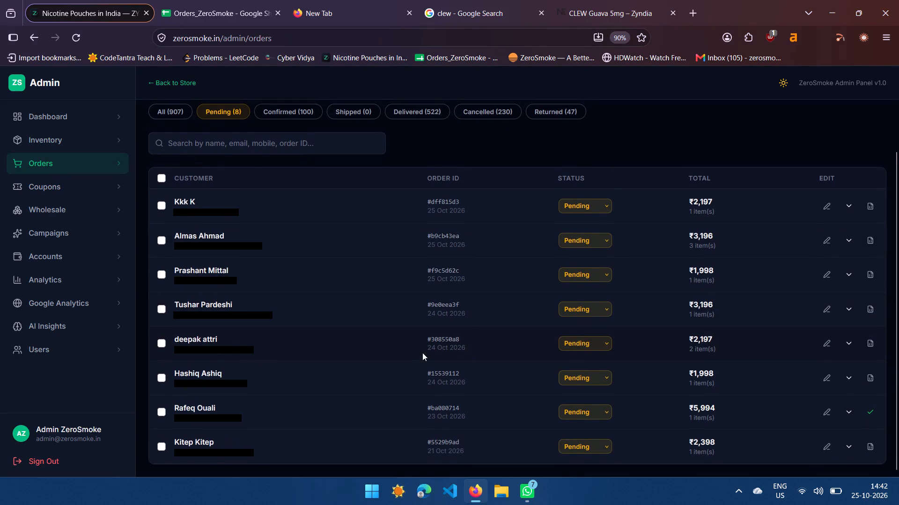
click(491, 233)
click(494, 207)
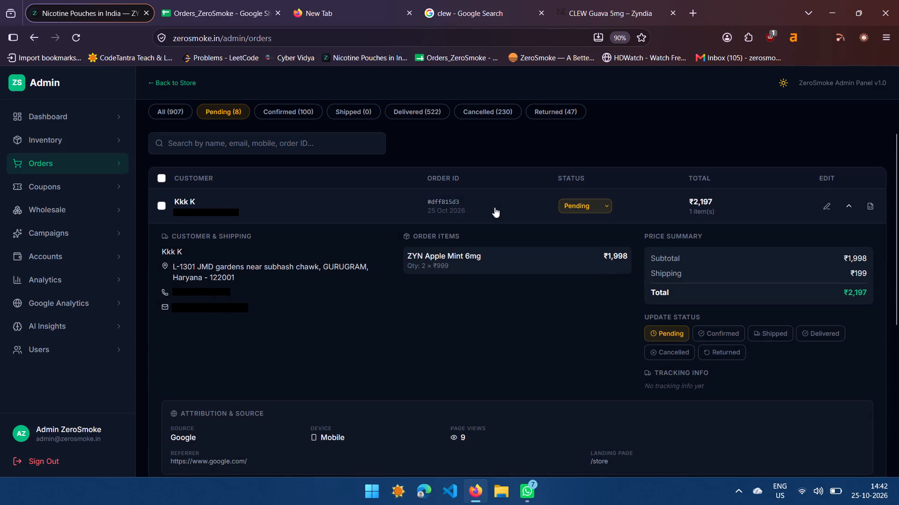
scroll(489, 316, down, 3)
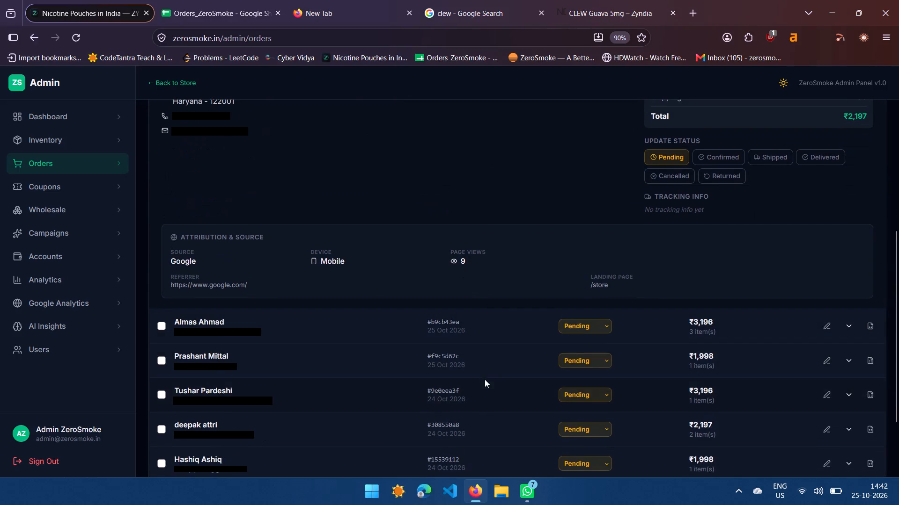
click(485, 364)
scroll(485, 364, down, 2)
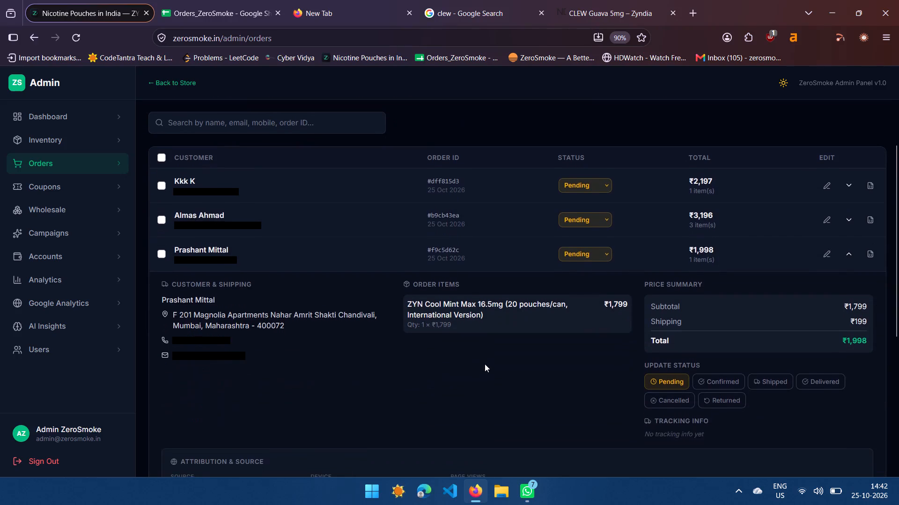
scroll(485, 364, down, 1)
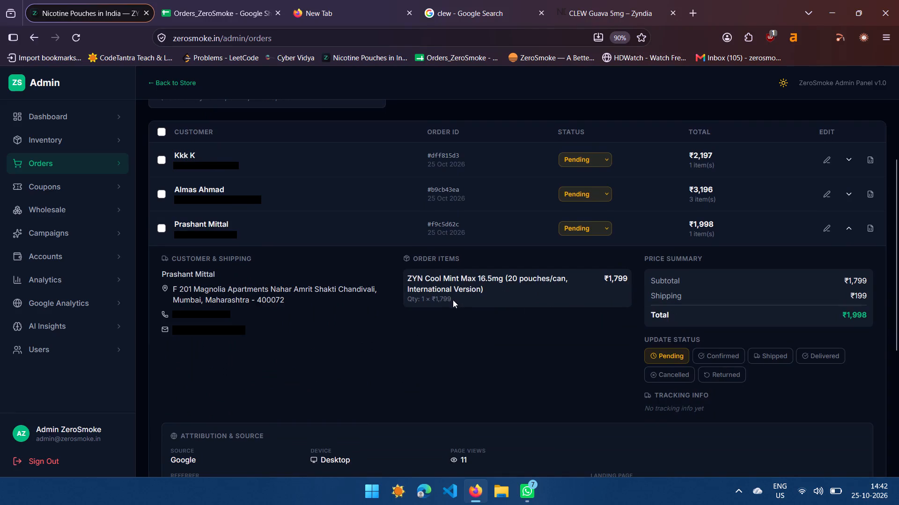
click(873, 231)
click(435, 167)
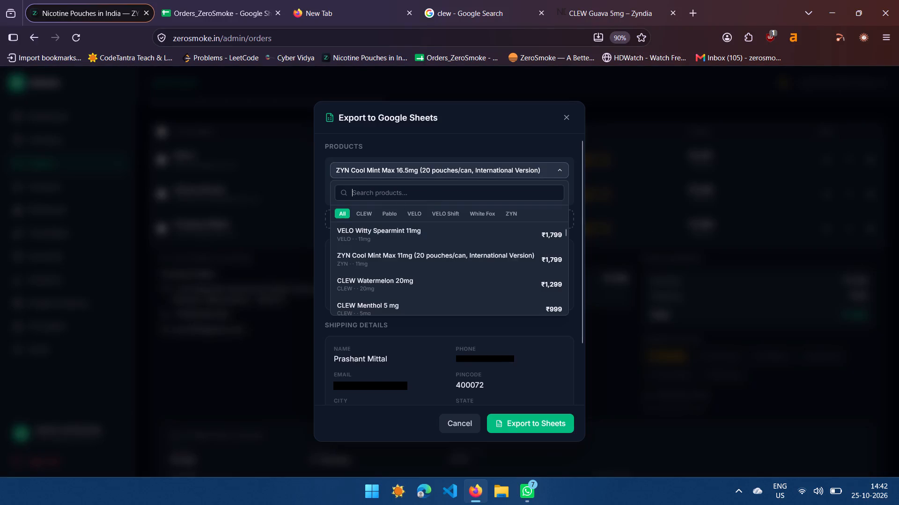
click(512, 211)
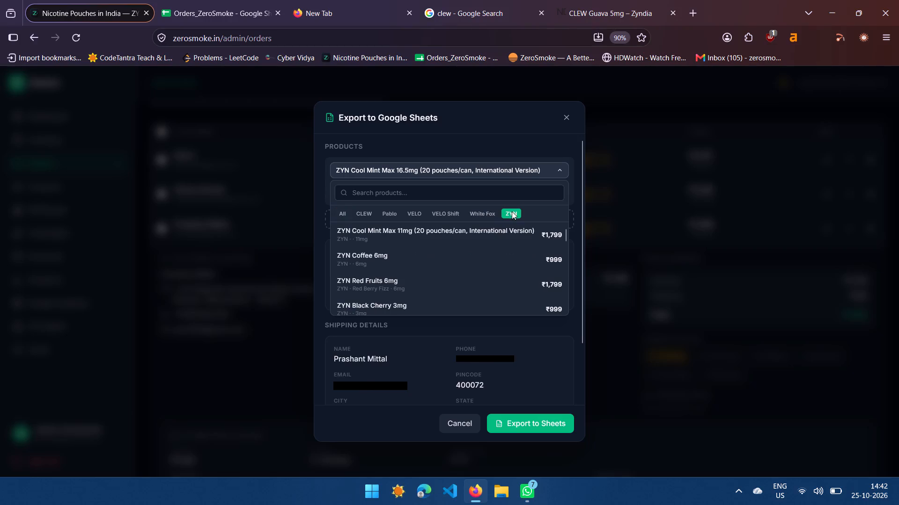
scroll(428, 280, down, 1)
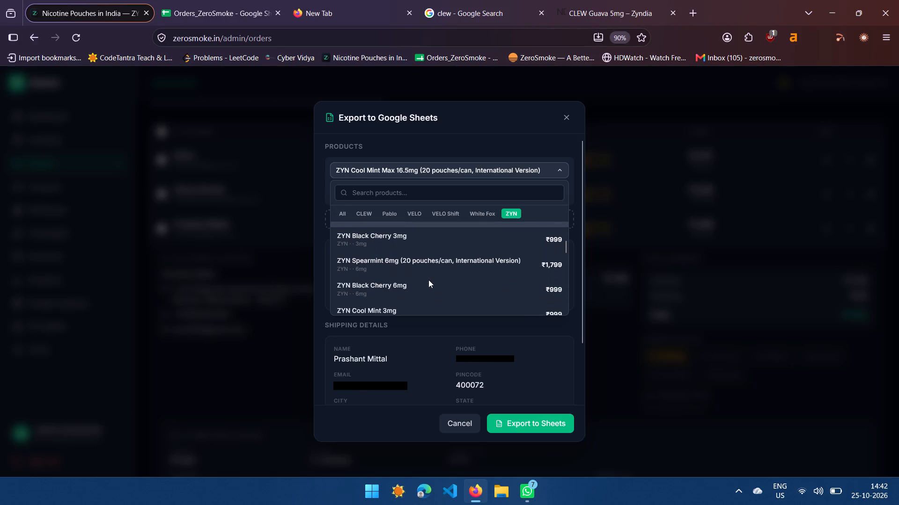
scroll(428, 280, down, 1)
text(coo)
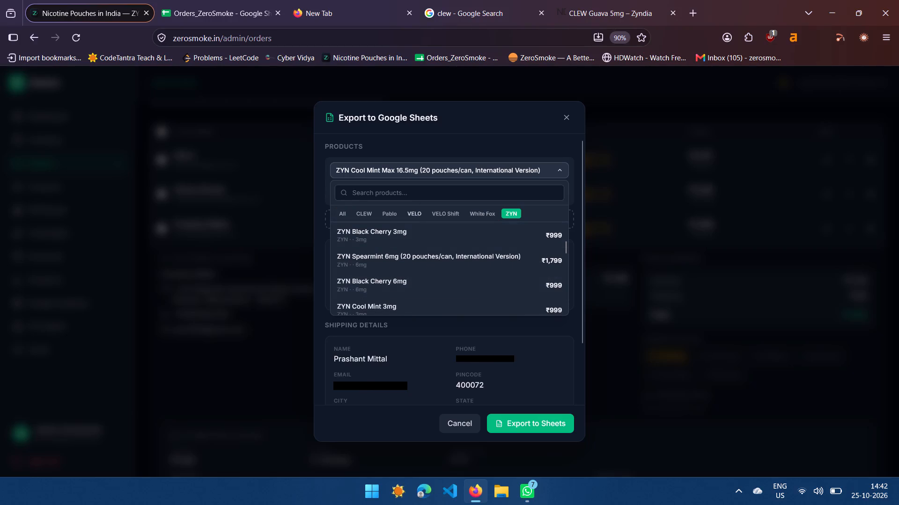
click(411, 195)
text(cool)
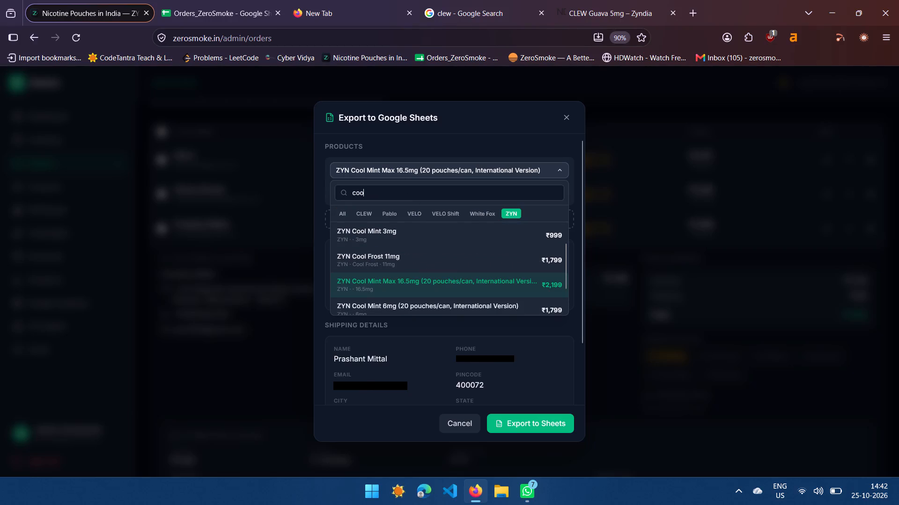
scroll(408, 256, down, 3)
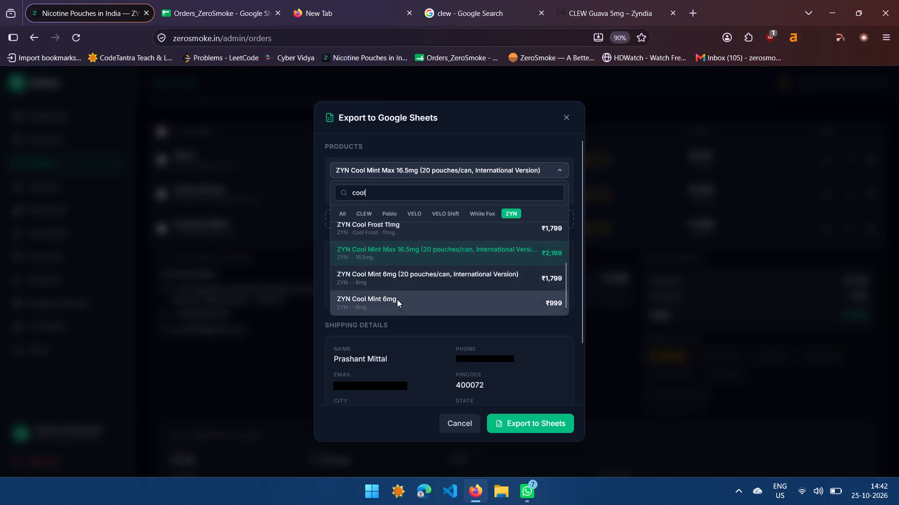
click(397, 299)
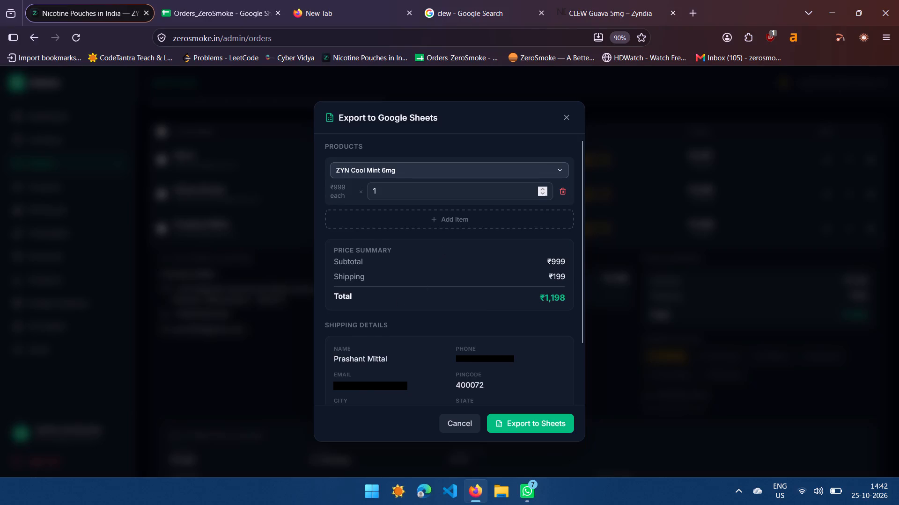
click(423, 189)
scroll(469, 350, down, 1)
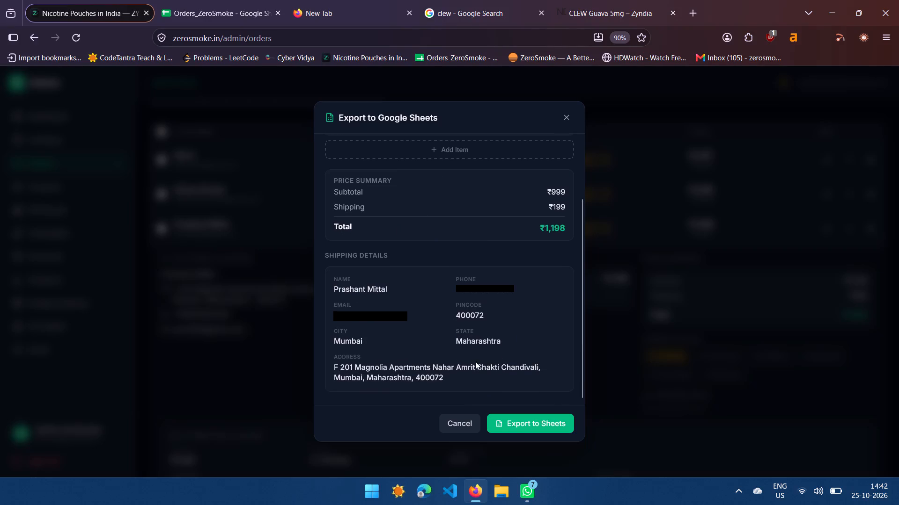
click(516, 426)
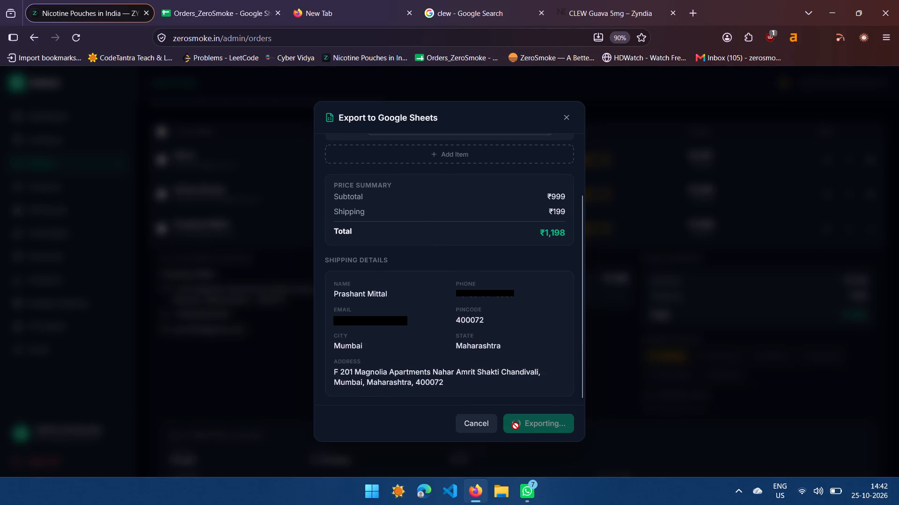
In the Orders_ZeroSmoke orders sheet, set row 512's mode of payment to COD and tick its Inv manage checkbox.
click(241, 0)
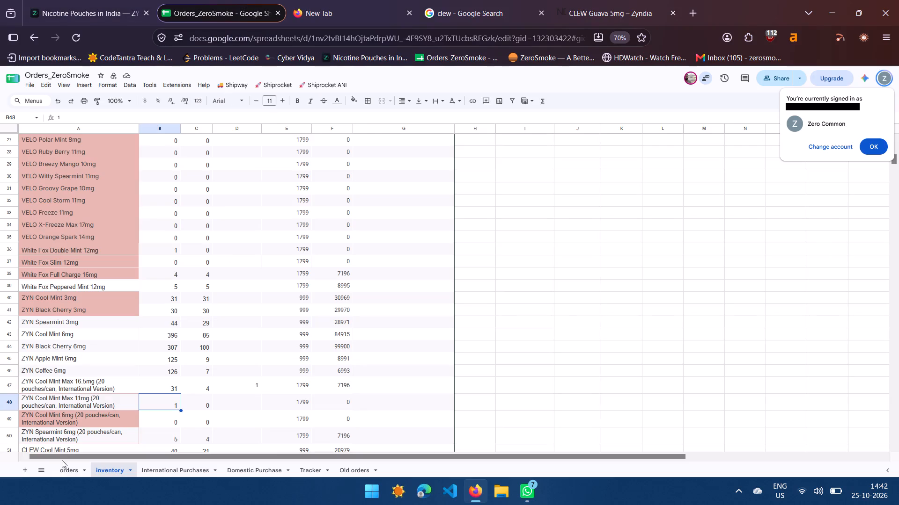
click(62, 466)
scroll(336, 332, down, 1)
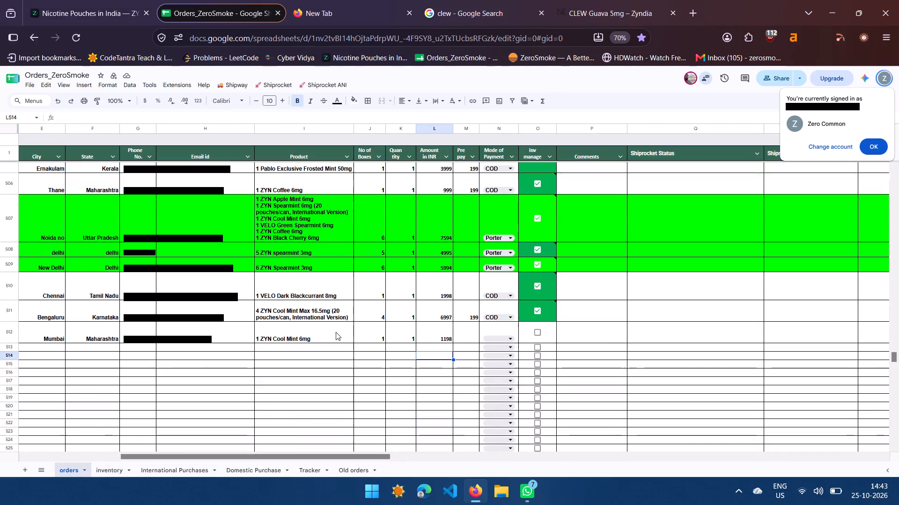
scroll(336, 332, right, 1)
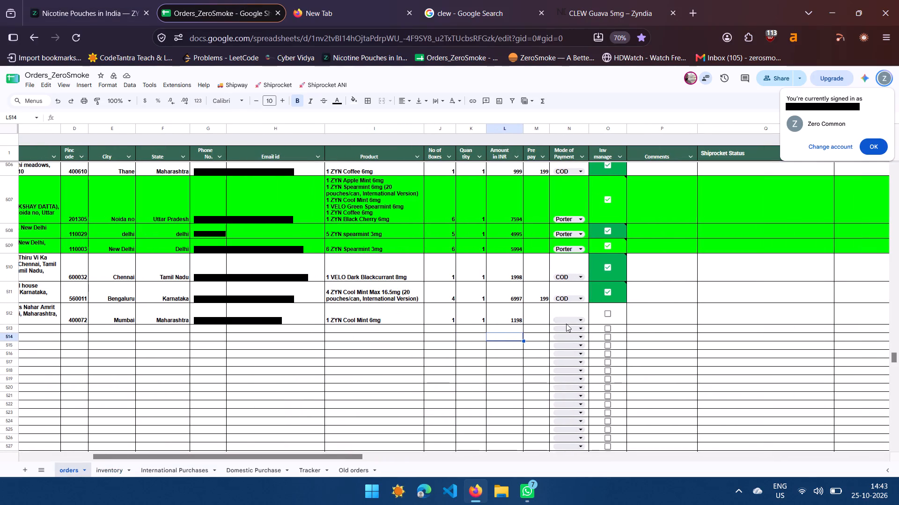
click(566, 324)
click(562, 322)
click(560, 333)
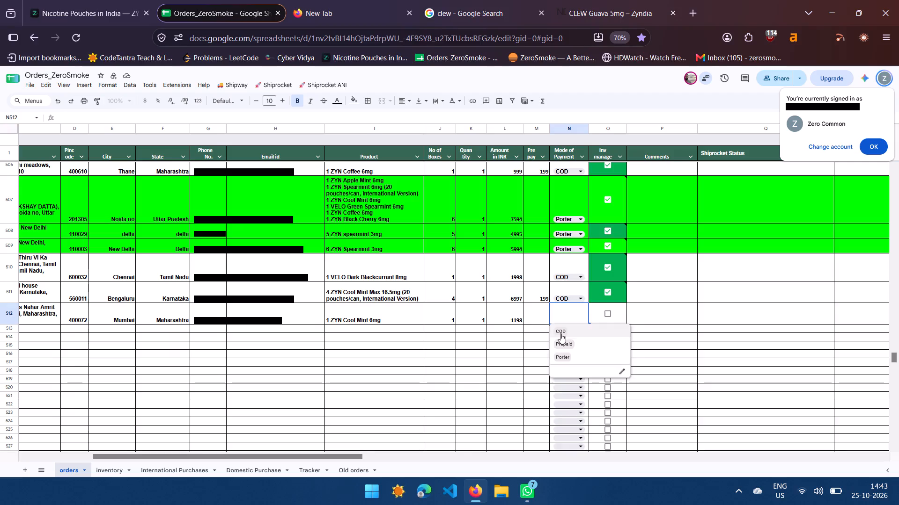
click(609, 316)
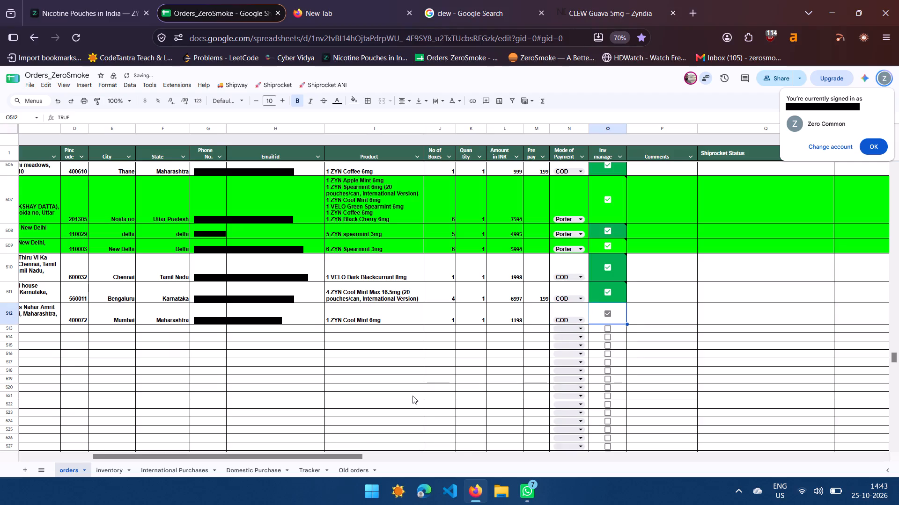
click(413, 396)
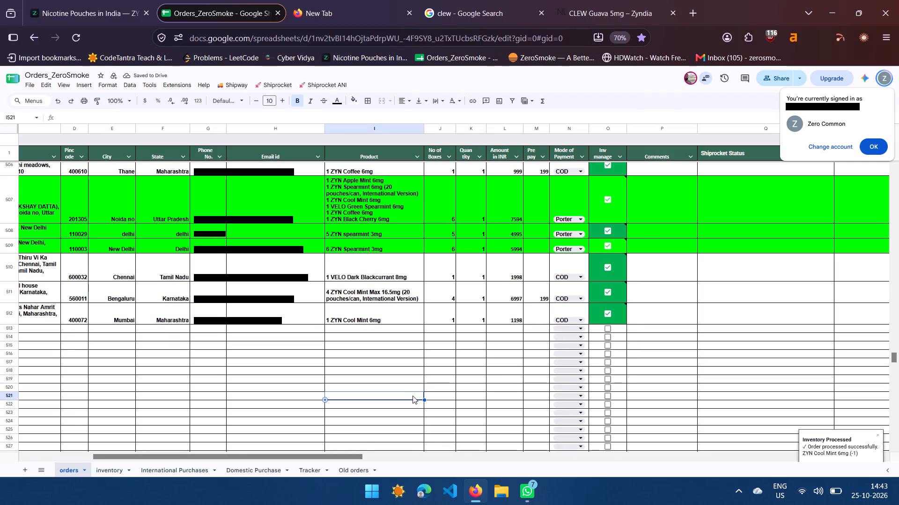
Examine the inventory sheet's ZYN and CLEW stock rows down to the totals row.
click(111, 469)
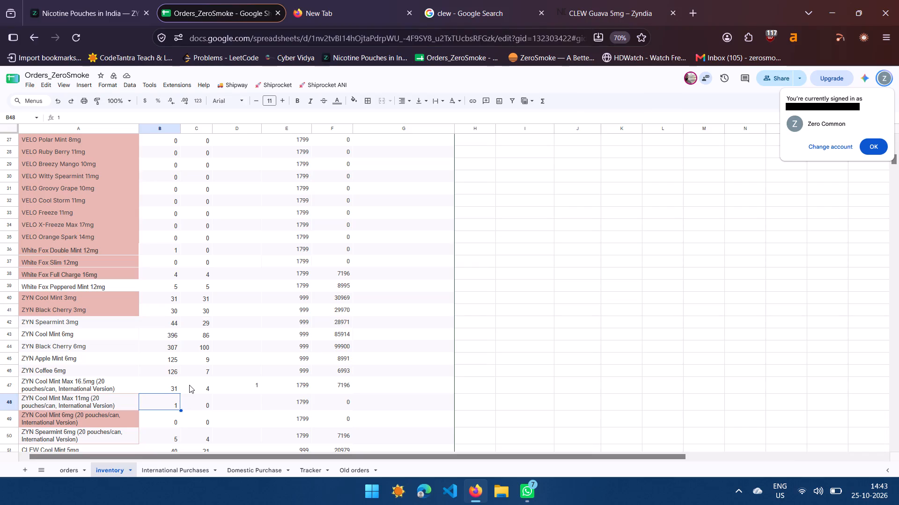
click(159, 382)
scroll(302, 365, down, 1)
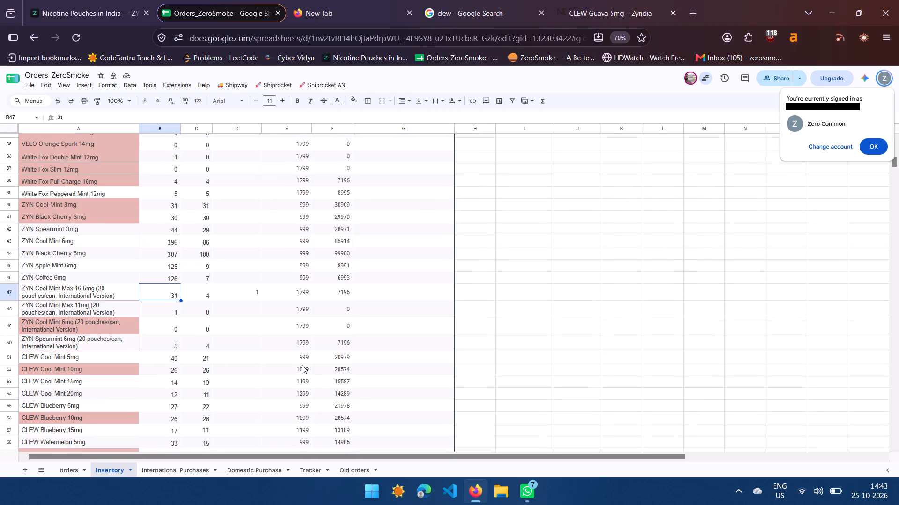
scroll(302, 365, down, 1)
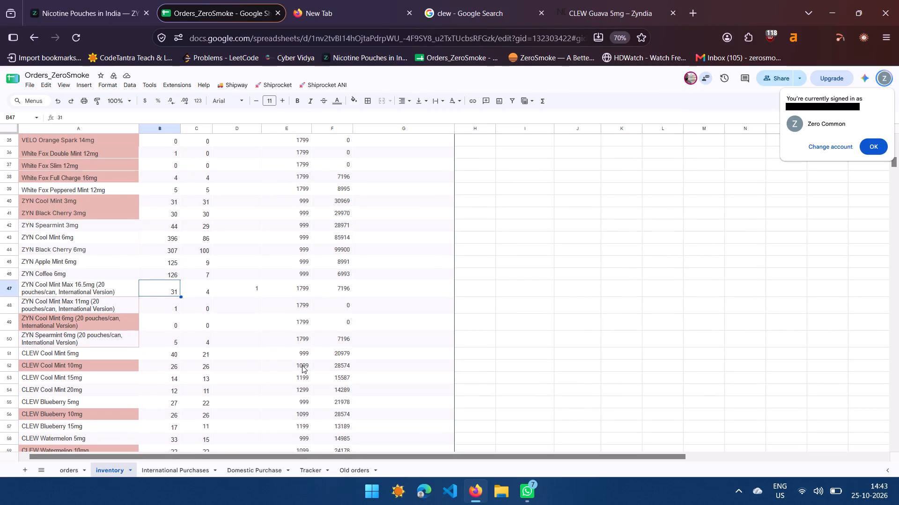
scroll(302, 365, down, 2)
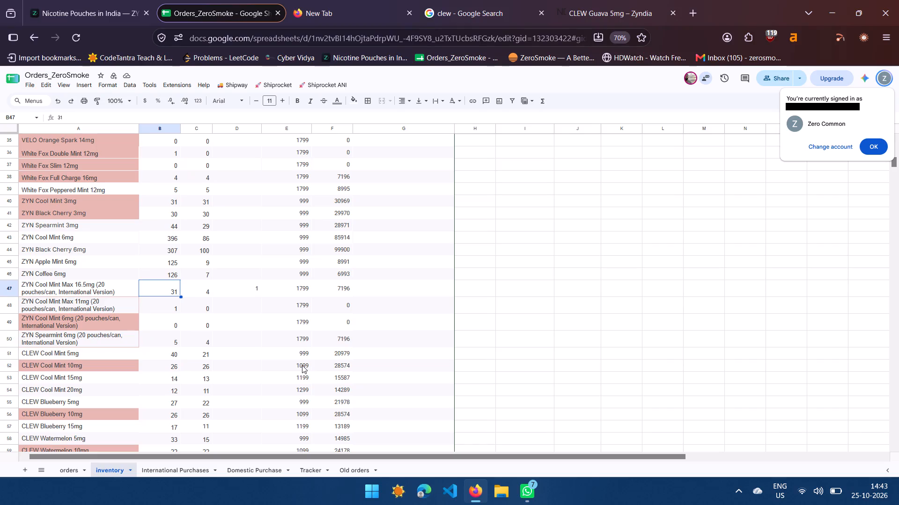
scroll(302, 365, down, 3)
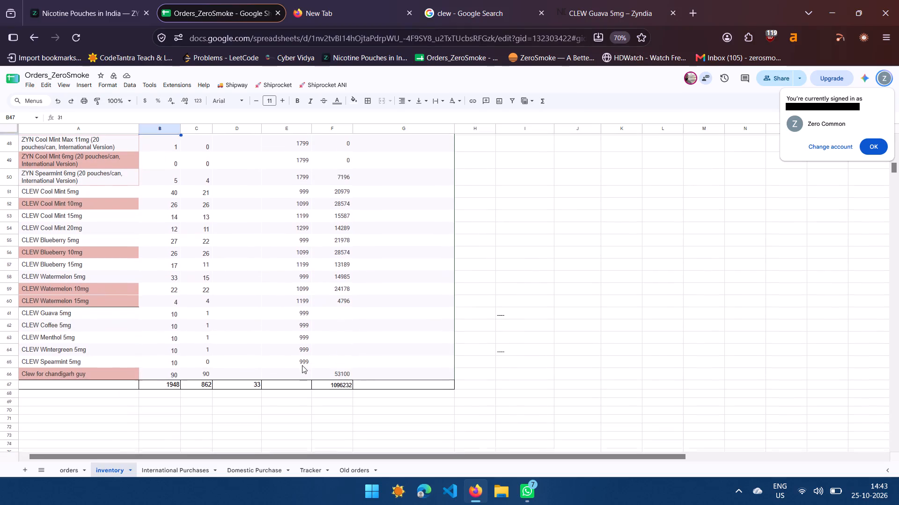
Insert a table row above the "Clew for chandigarh guy" row in the inventory sheet, accepting the protected-range edit.
scroll(302, 365, down, 1)
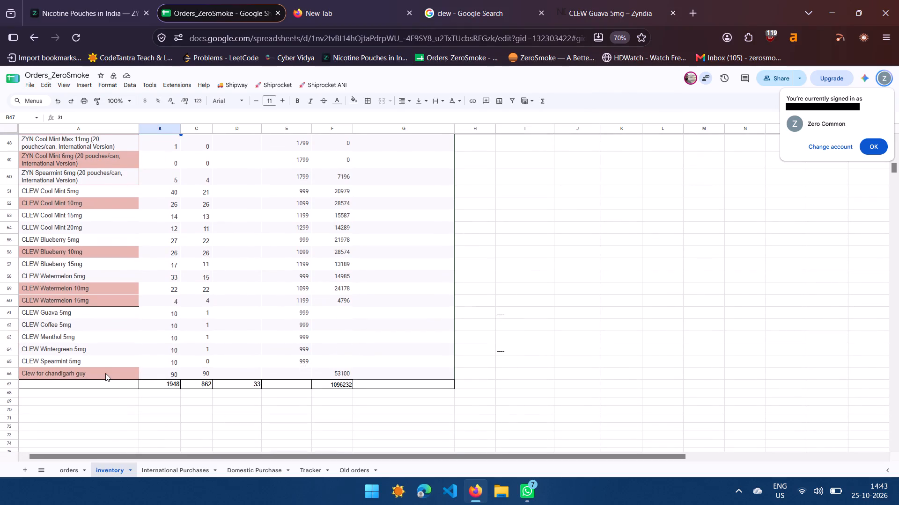
right_click(67, 373)
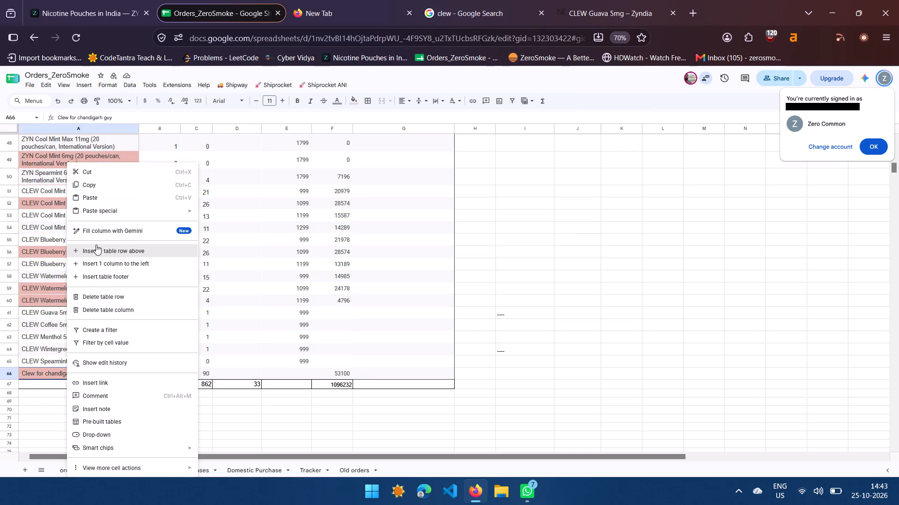
click(96, 245)
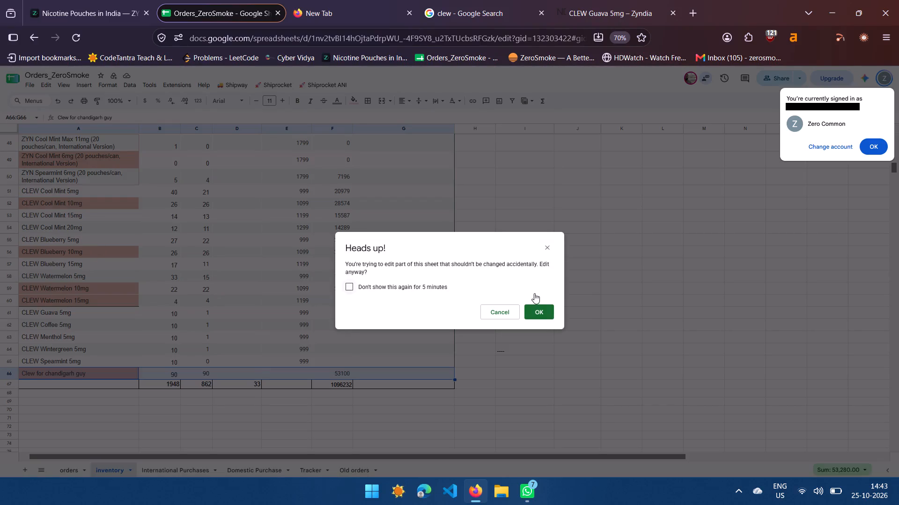
click(535, 309)
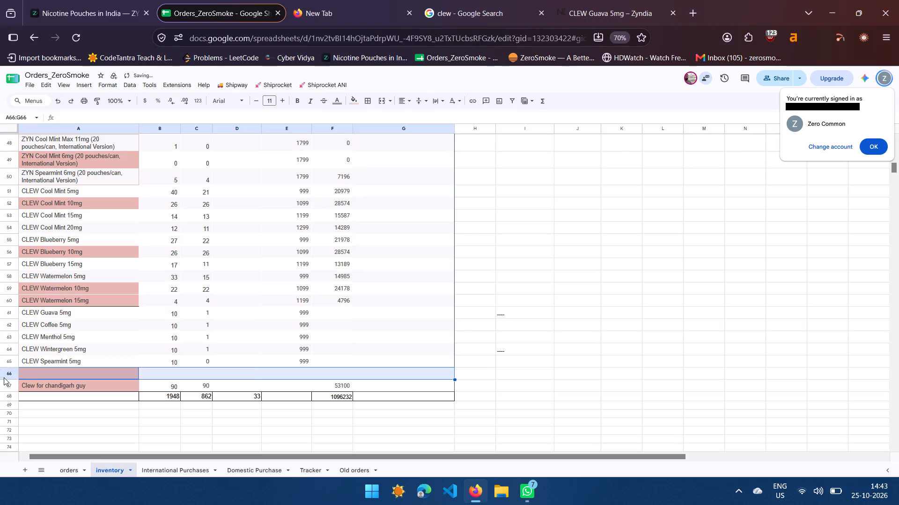
Enter "ZYN 16.5 mf for shlok" as the product name in the new row 66, accepting the protected-range edit.
click(38, 376)
click(38, 376)
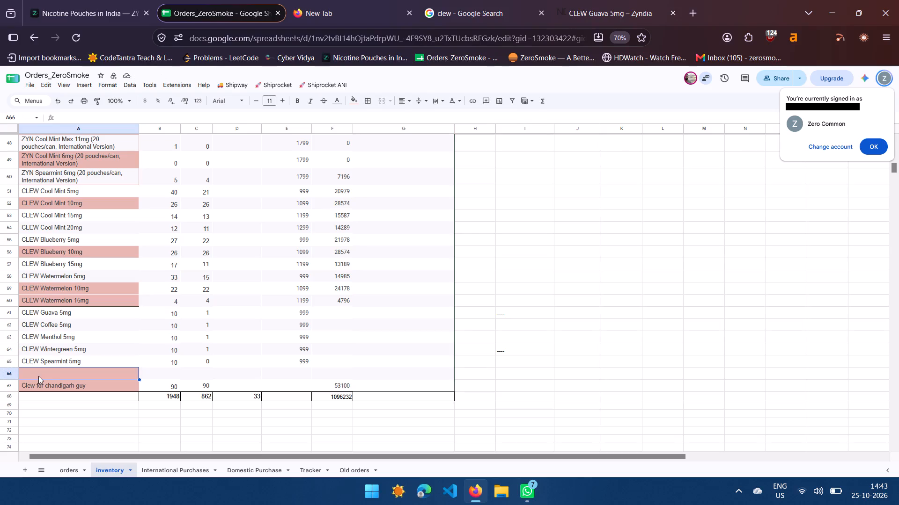
key(shift+z)
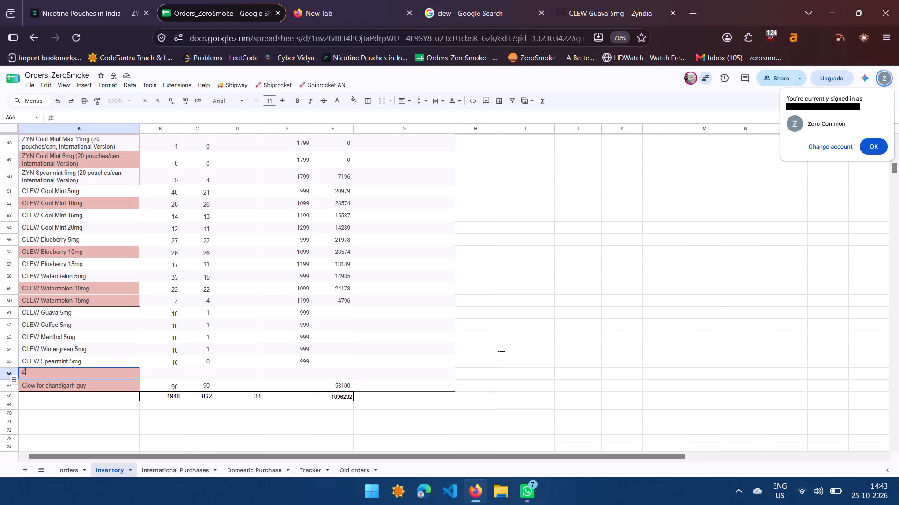
text(yn)
key(space)
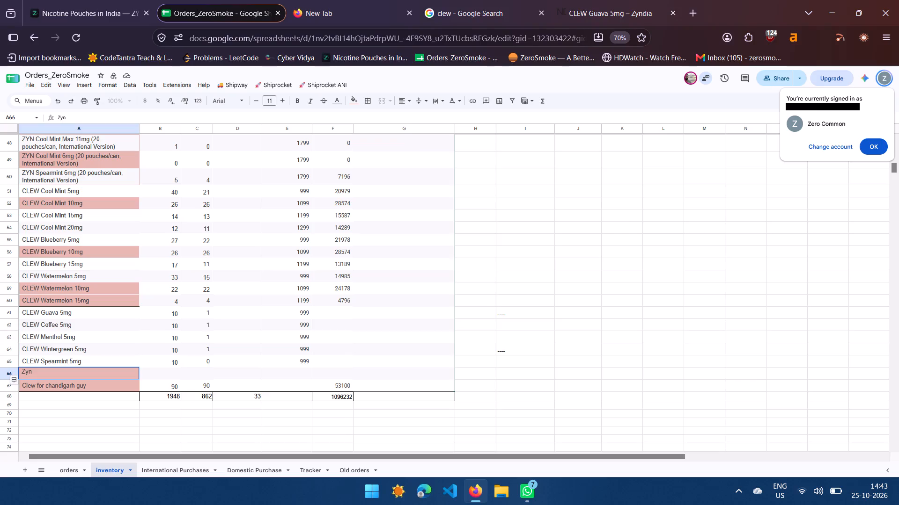
key(BackSpace)
key(BackSpace)
key(BackSpace)
text(YN 16.5)
key(space)
text(mf)
key(space)
text(for shlok)
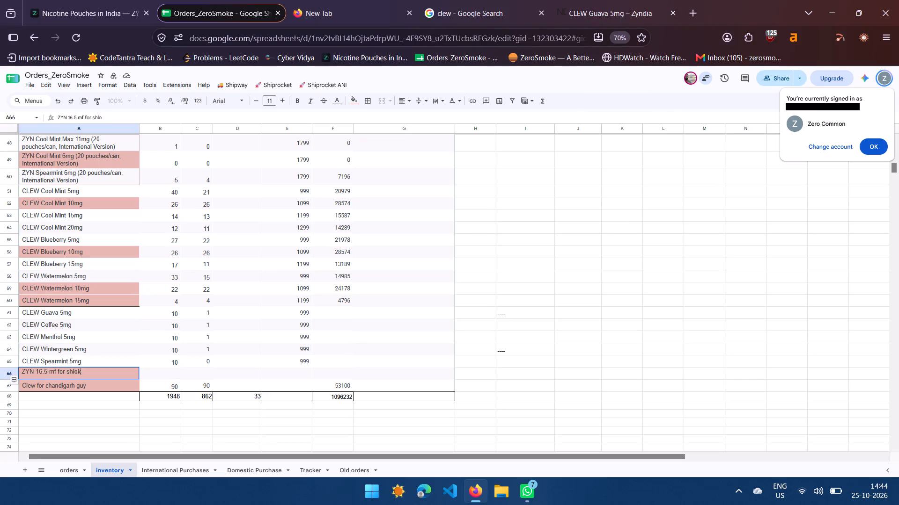
key(Tab)
key(Return)
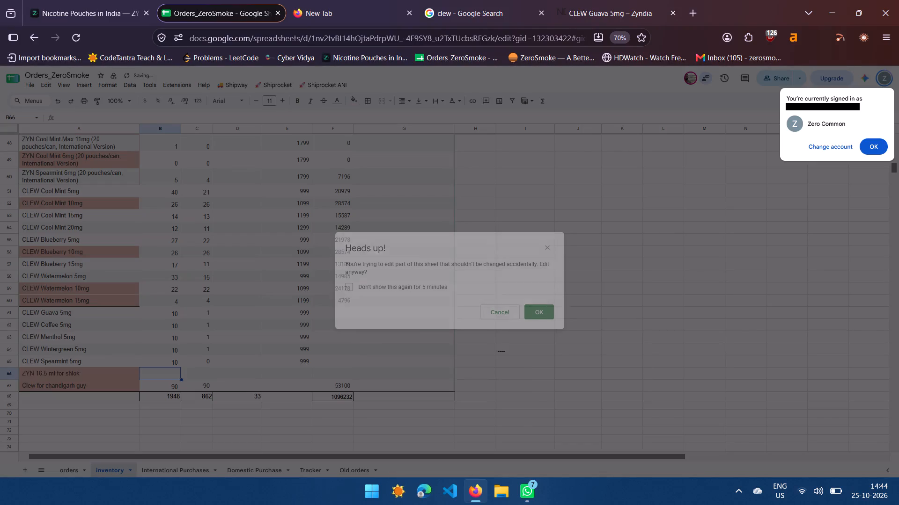
Enter 30 in column B of row 66, accepting the protected-range edit.
text(30)
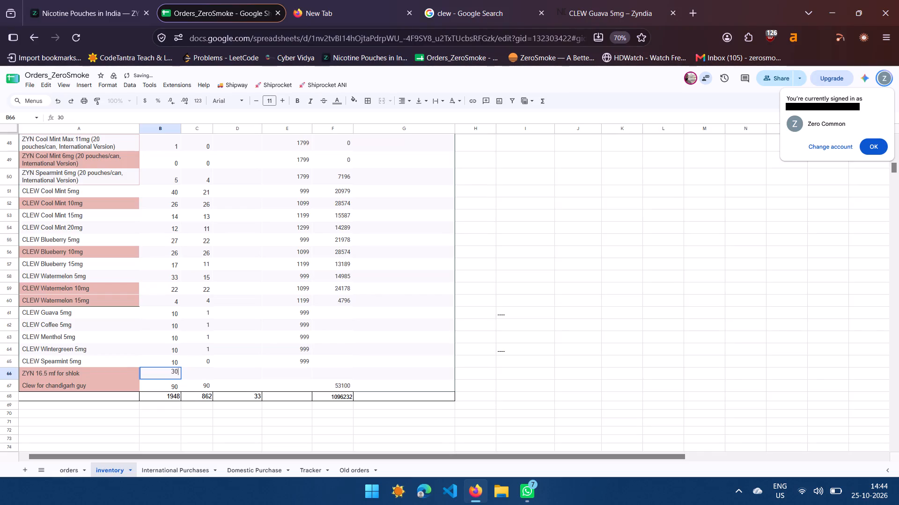
key(Tab)
key(Return)
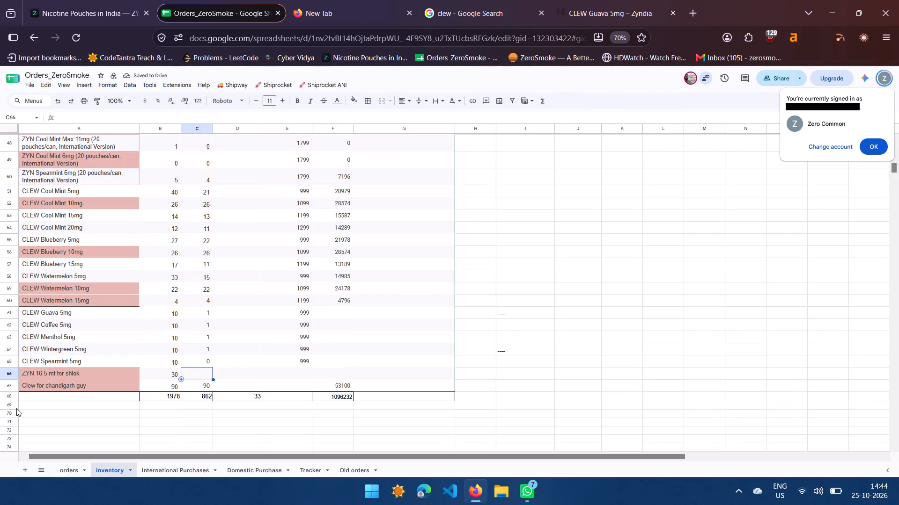
Correct row 66's product name to "ZYN 16.5mg for shlok".
double_click(53, 372)
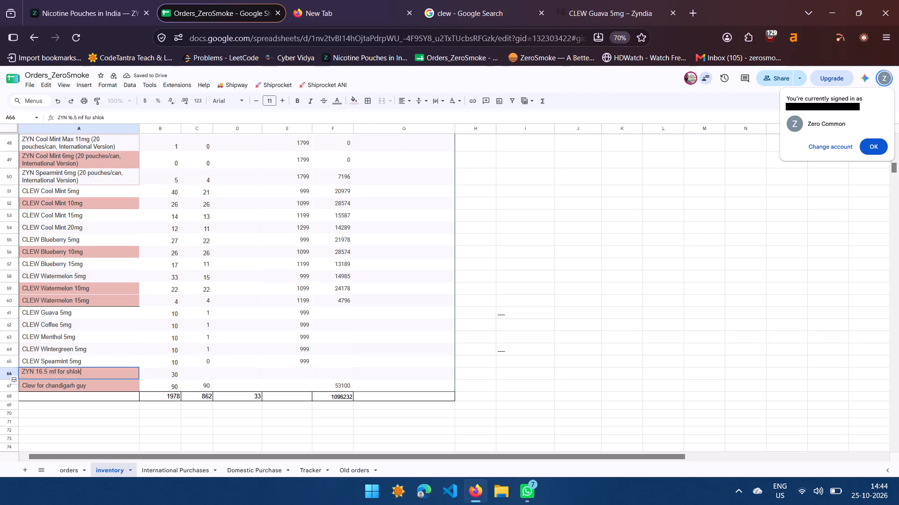
click(55, 371)
key(BackSpace)
key(g)
key(Left)
key(Left)
key(BackSpace)
key(Return)
key(Return)
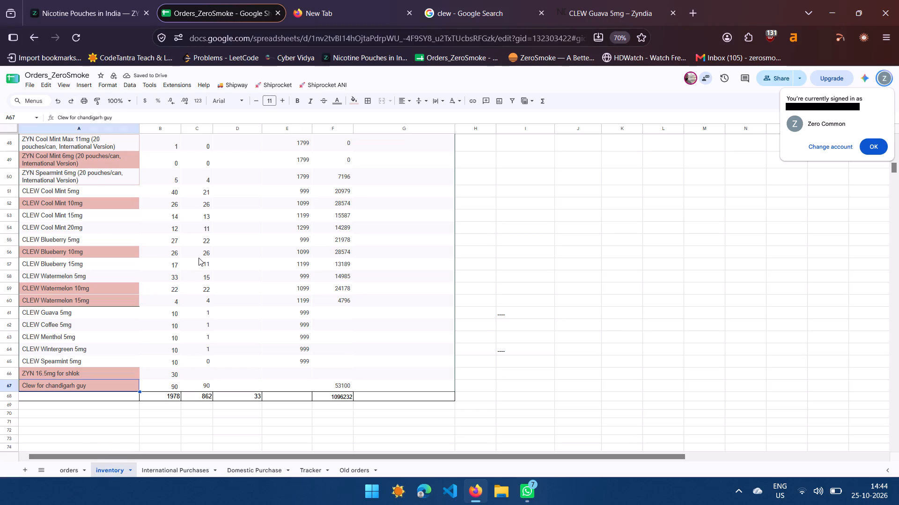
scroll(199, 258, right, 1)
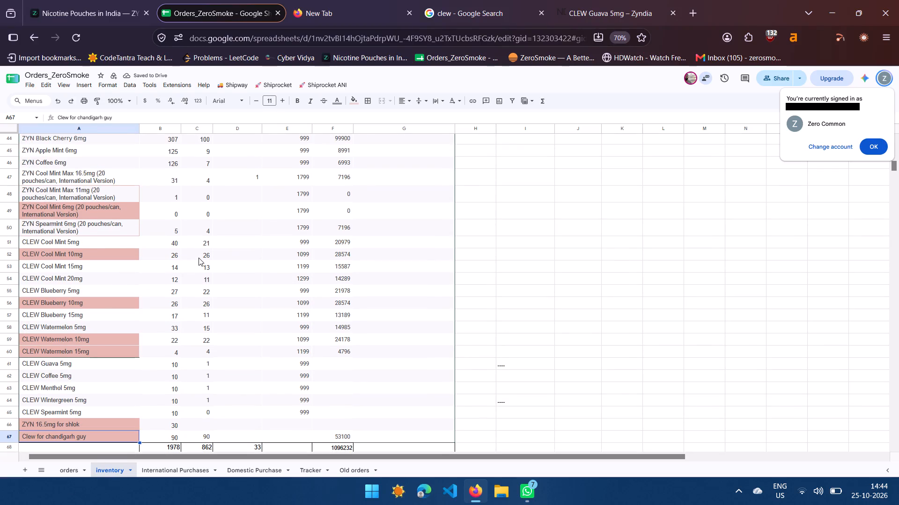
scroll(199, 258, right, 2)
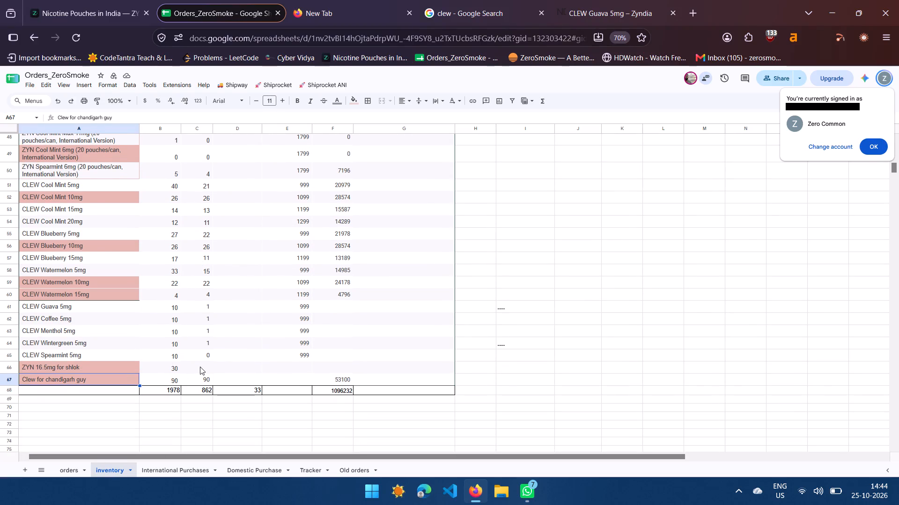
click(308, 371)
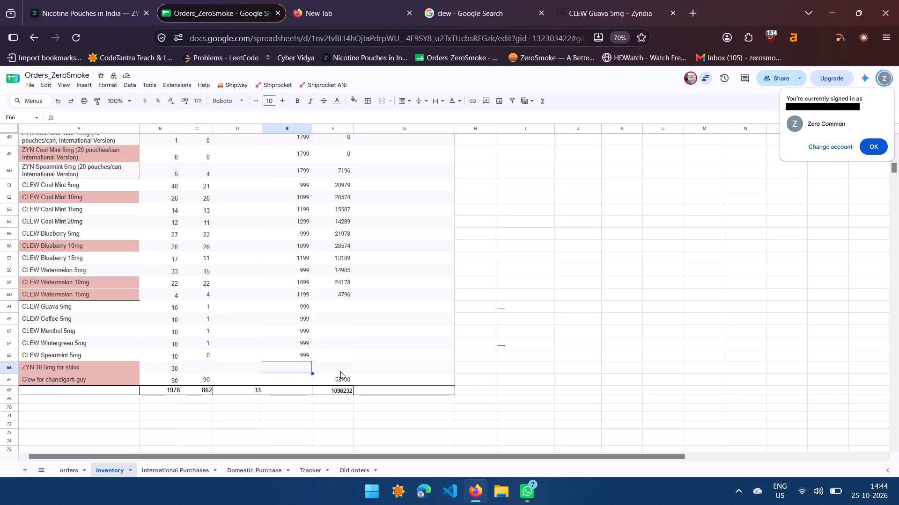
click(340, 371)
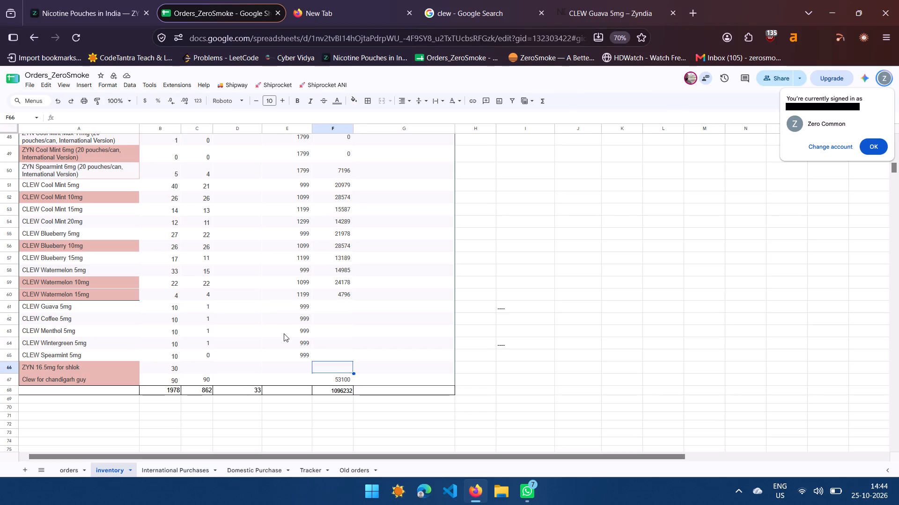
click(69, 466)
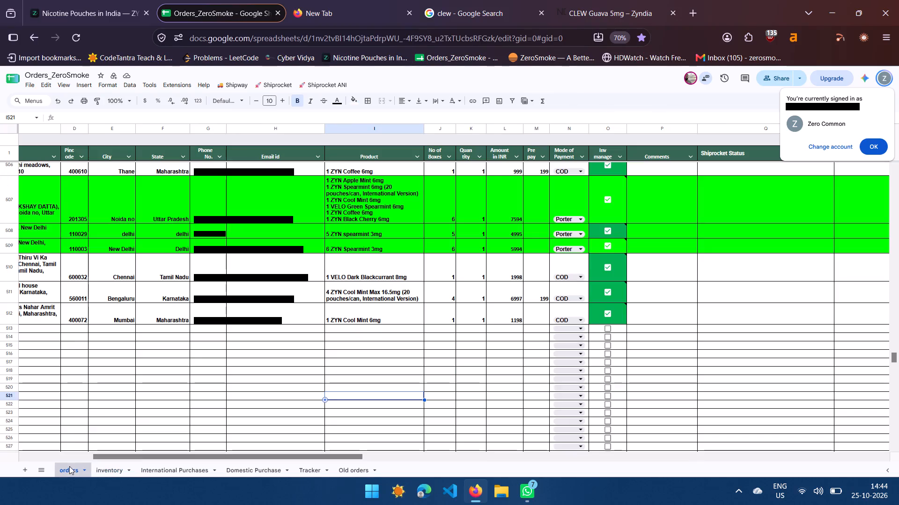
Switch to the CLEW Guava 5mg page on Zyndia and examine its product images.
click(672, 0)
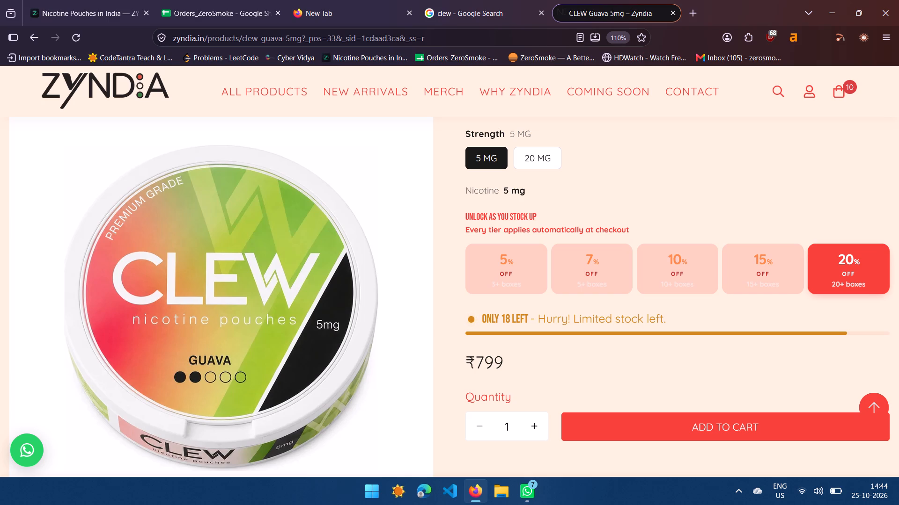
scroll(210, 361, down, 4)
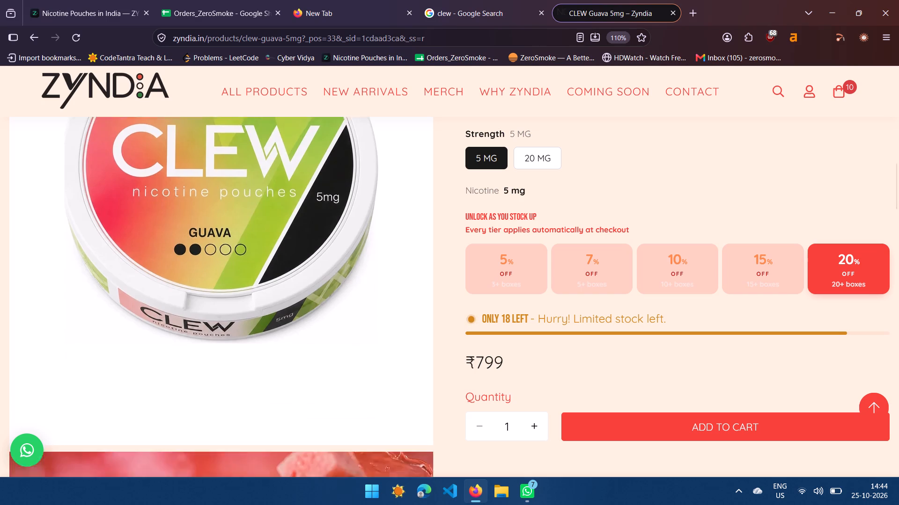
scroll(210, 361, down, 7)
scroll(210, 361, up, 3)
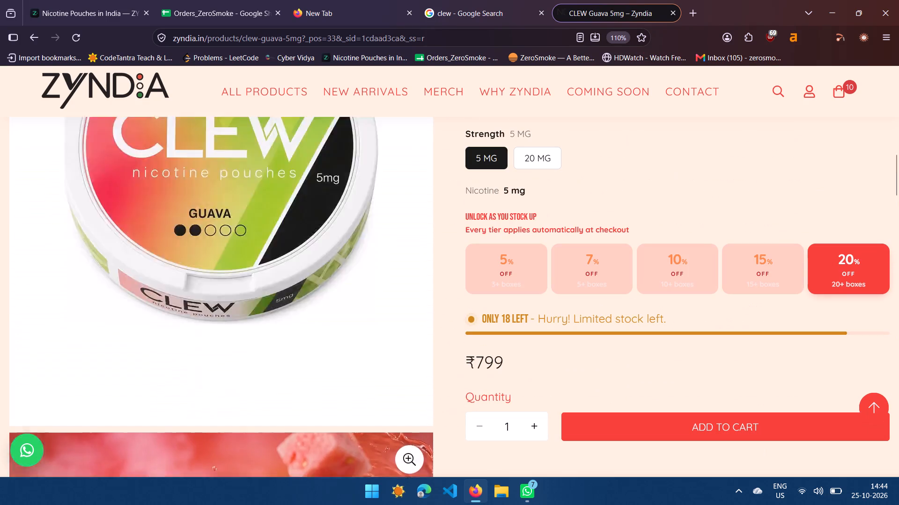
scroll(210, 361, up, 2)
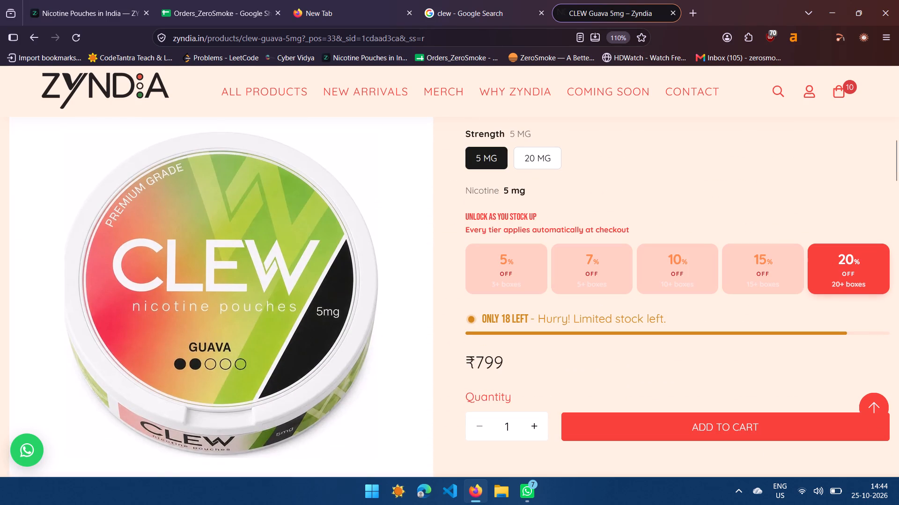
scroll(210, 361, up, 1)
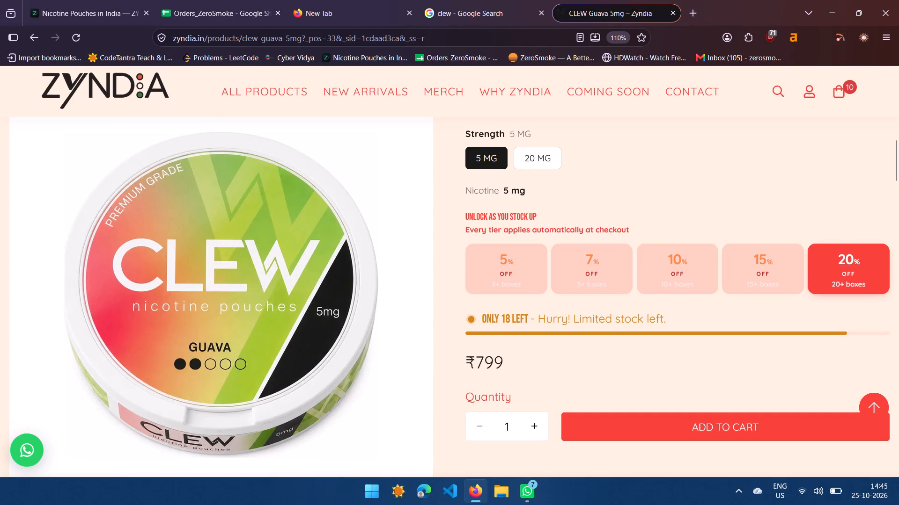
View the 20 MG strength of CLEW Guava, return to 5 MG, and examine the 5mg product images.
click(532, 154)
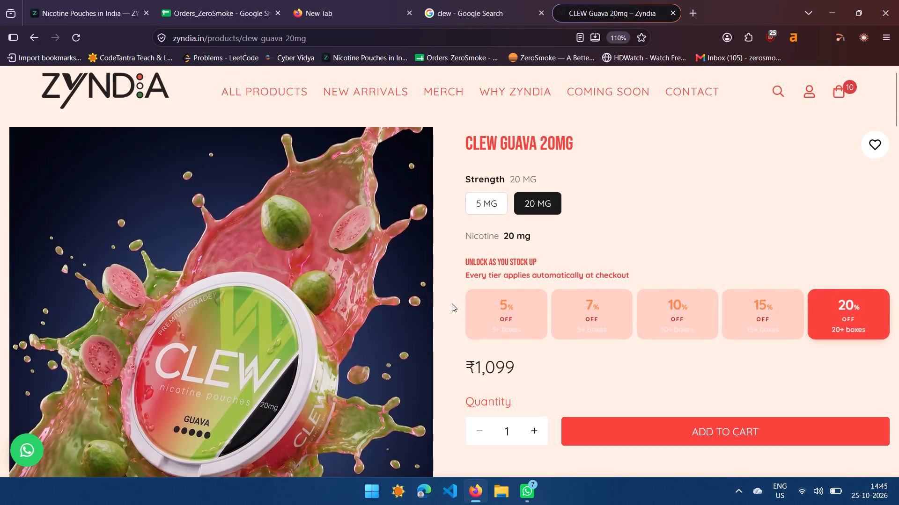
click(489, 214)
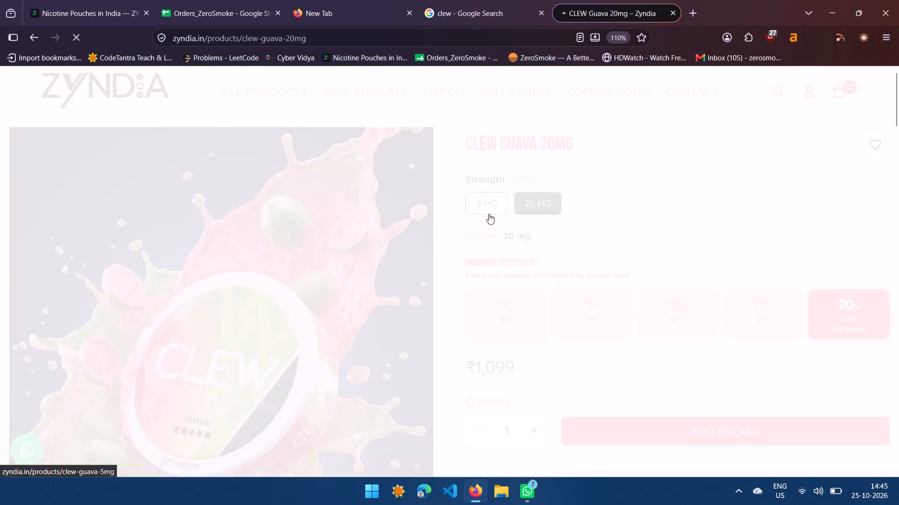
click(489, 214)
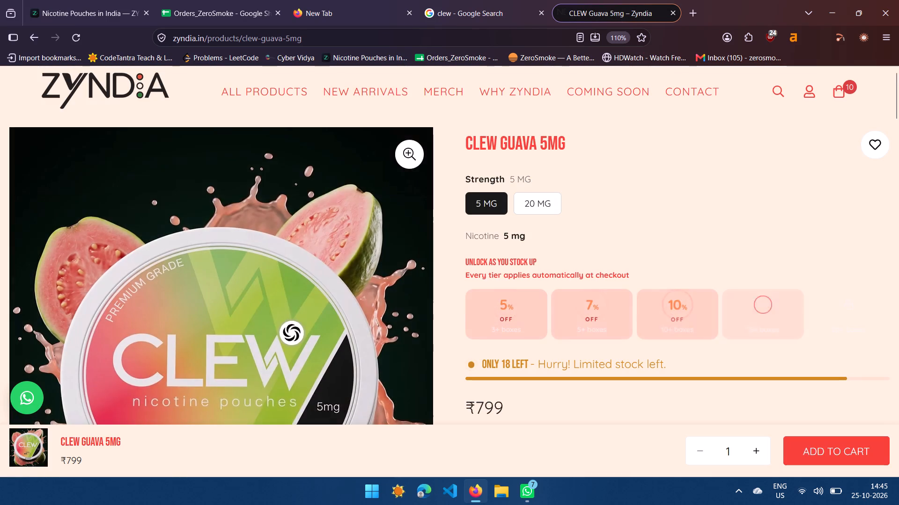
scroll(271, 353, down, 1)
scroll(415, 274, down, 2)
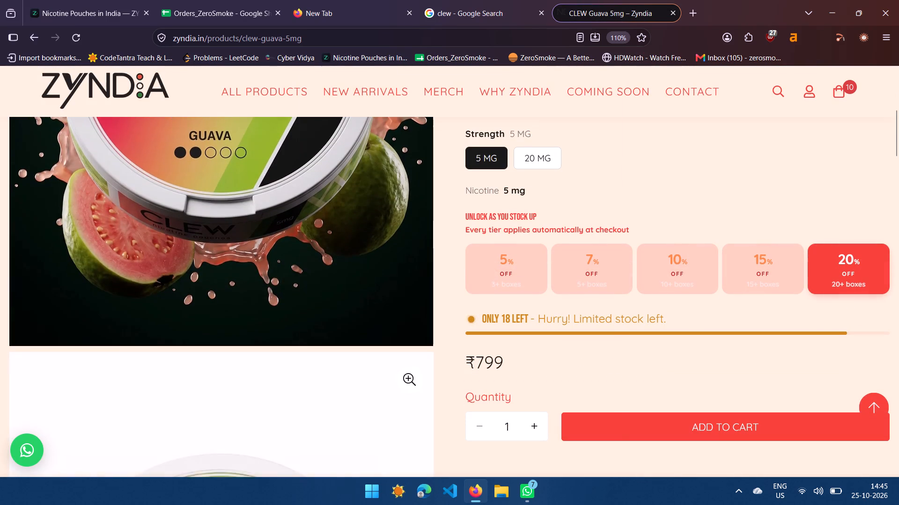
scroll(290, 390, down, 8)
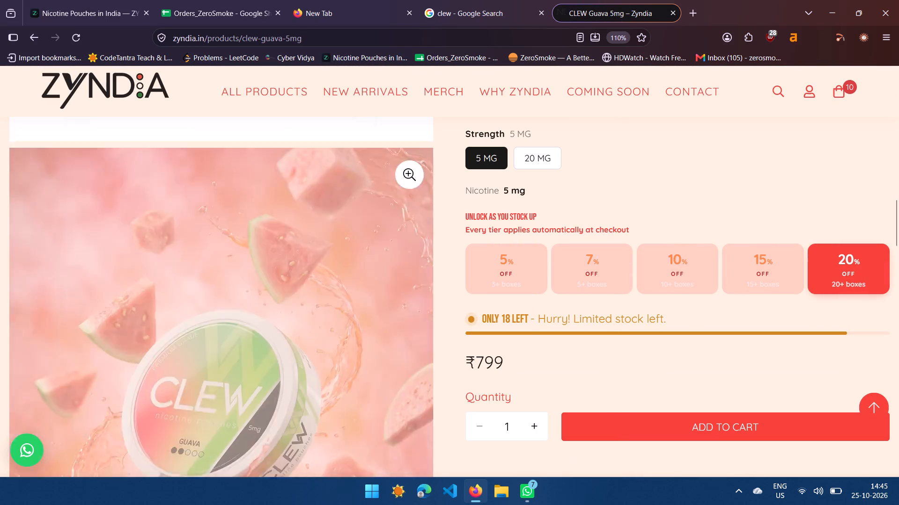
scroll(290, 390, down, 7)
scroll(290, 390, up, 1)
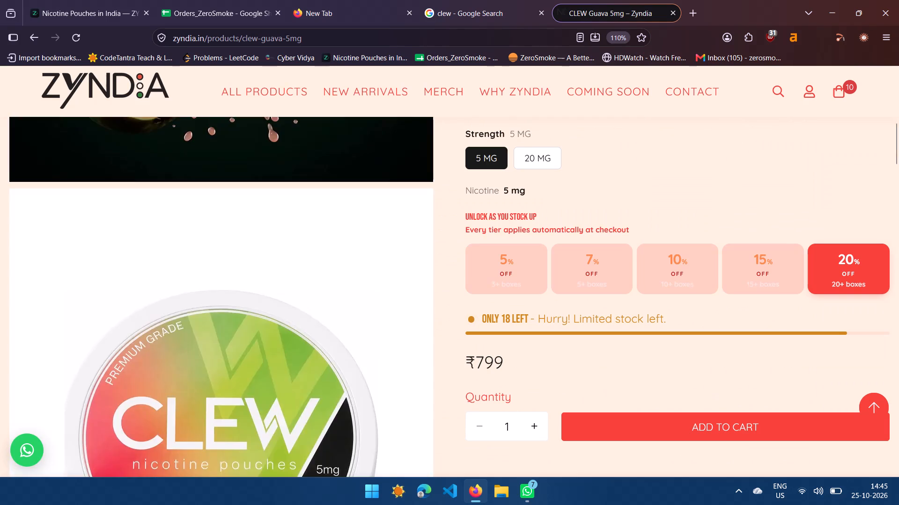
scroll(290, 390, up, 2)
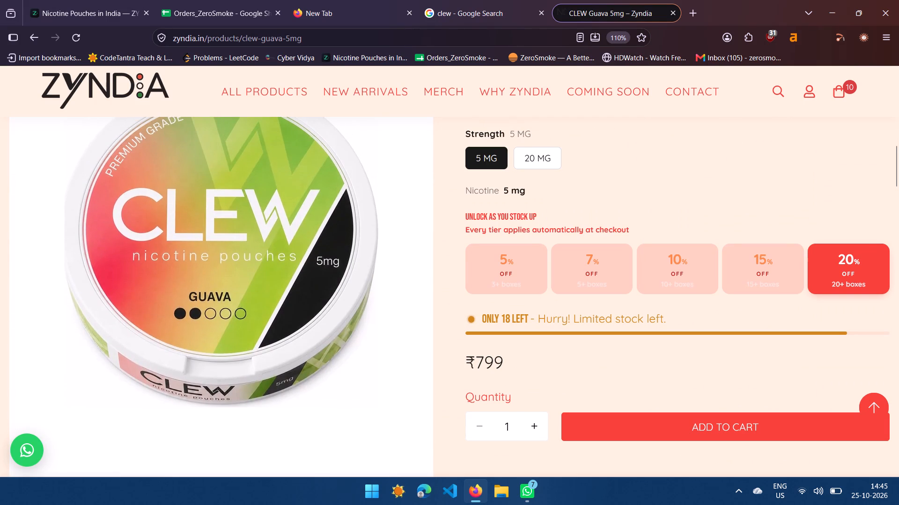
Save the CLEW Guava 5mg can image to Downloads as the WebP file clew-guava-5mg__box.
right_click(238, 290)
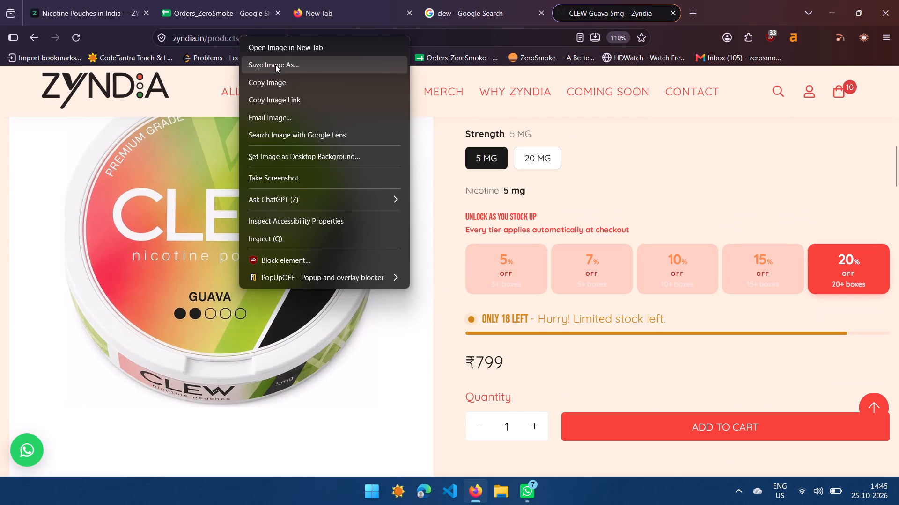
click(275, 65)
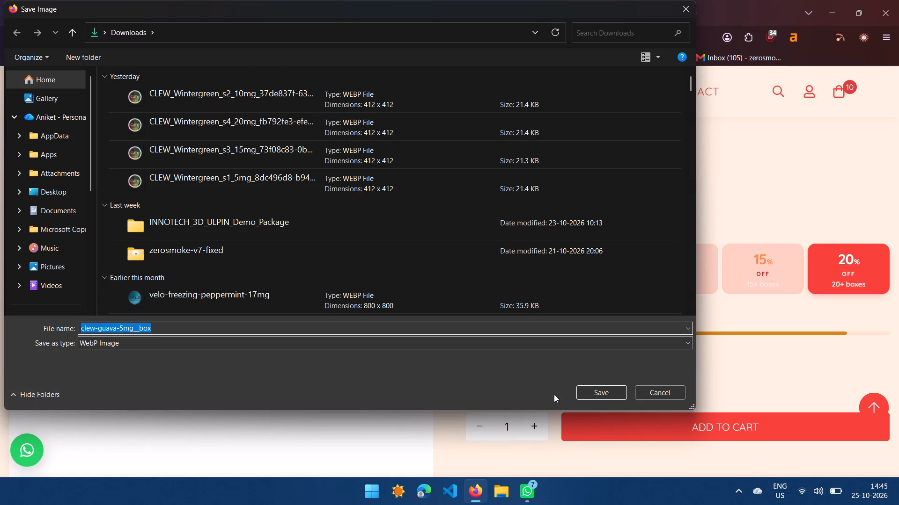
click(586, 394)
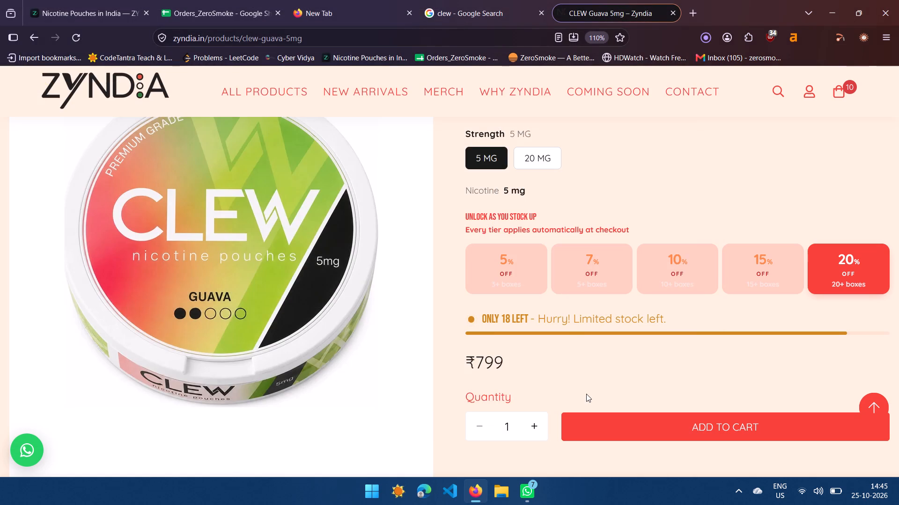
Switch to the Google image results and search for "clew guava nicotine pouches".
scroll(535, 244, up, 5)
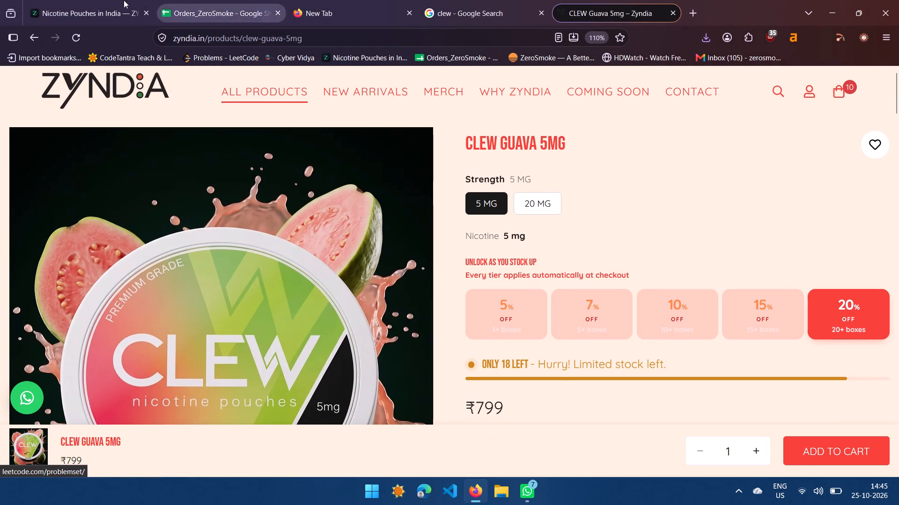
click(501, 0)
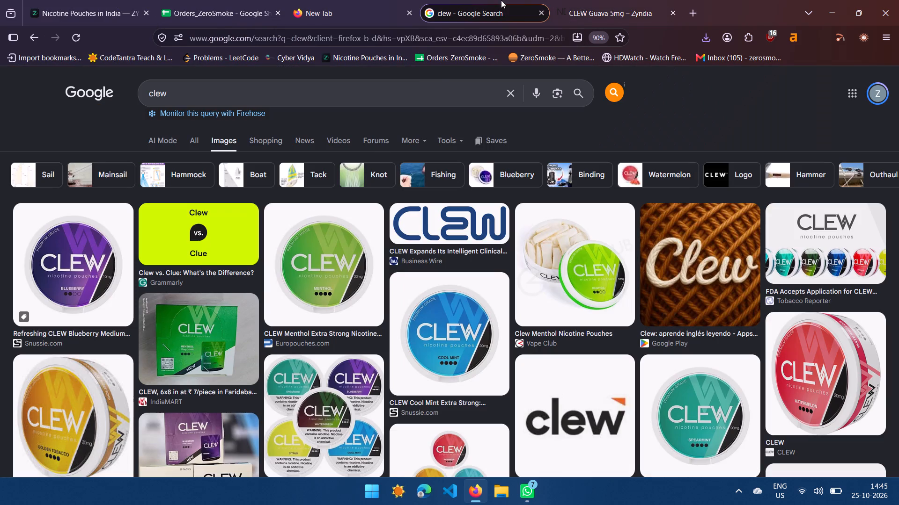
click(276, 87)
key(space)
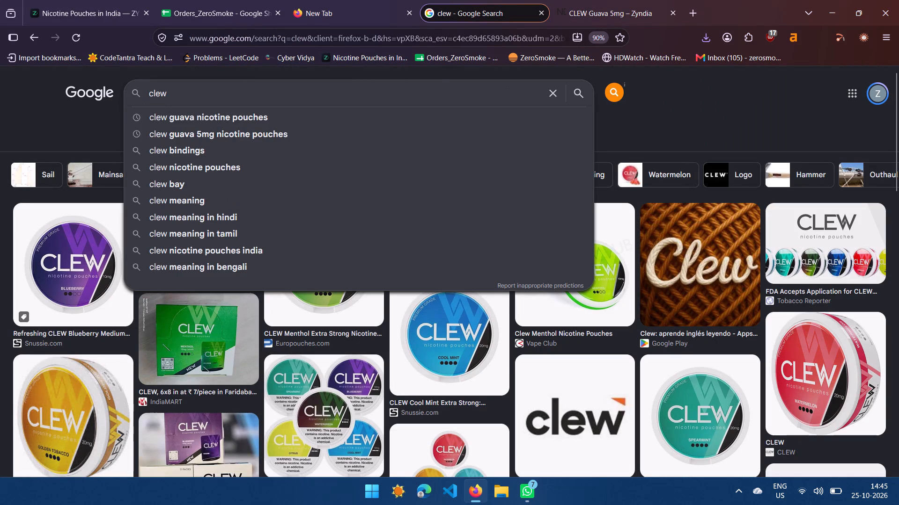
text(gu)
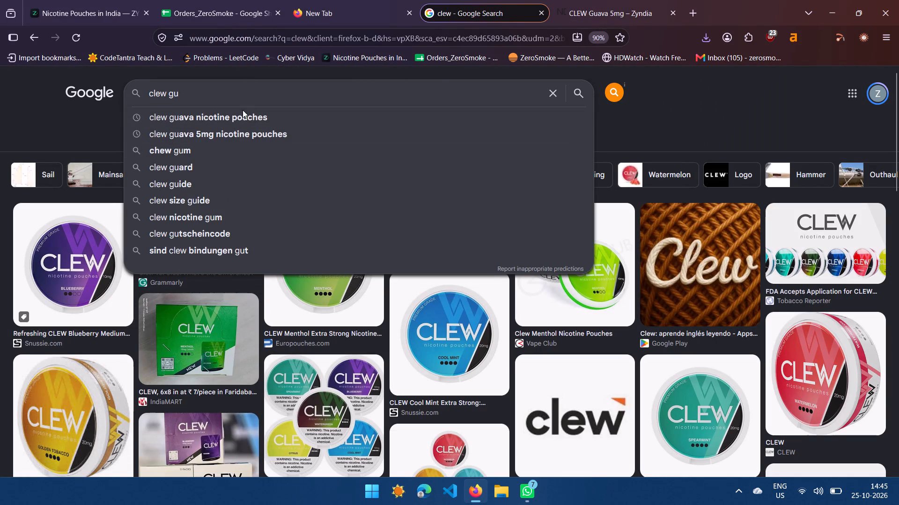
click(242, 114)
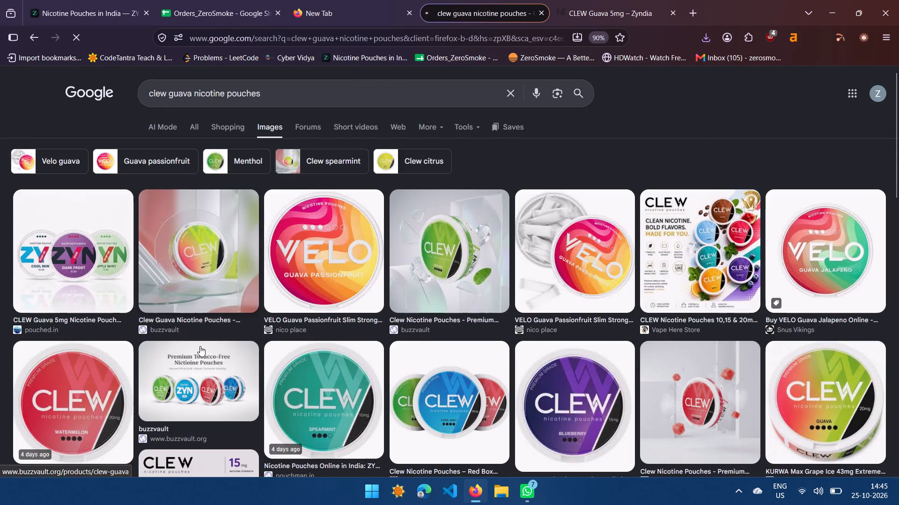
Examine the image results for other pictures of the CLEW Guava can.
scroll(200, 346, down, 2)
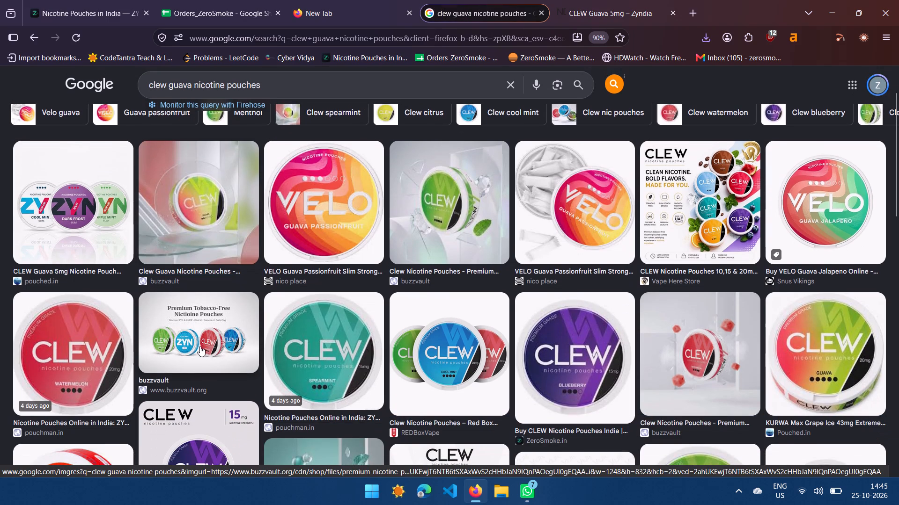
scroll(200, 346, down, 1)
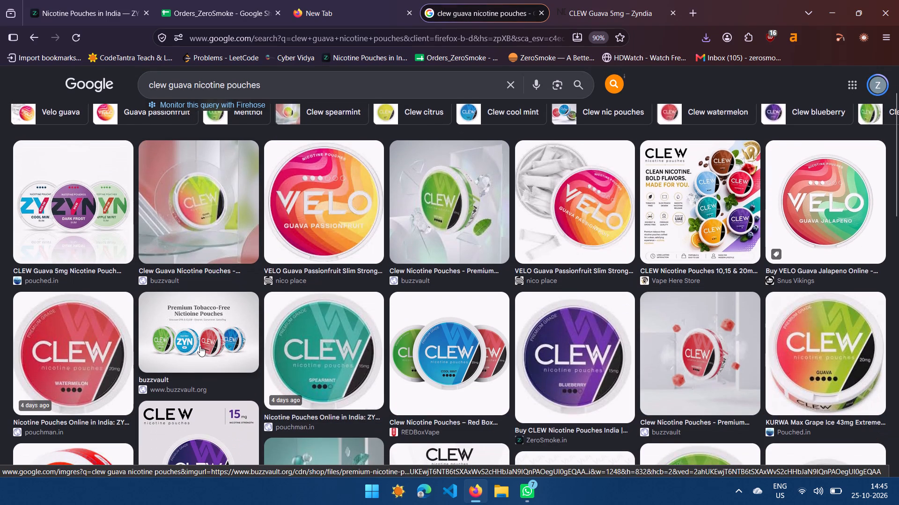
scroll(200, 346, down, 1)
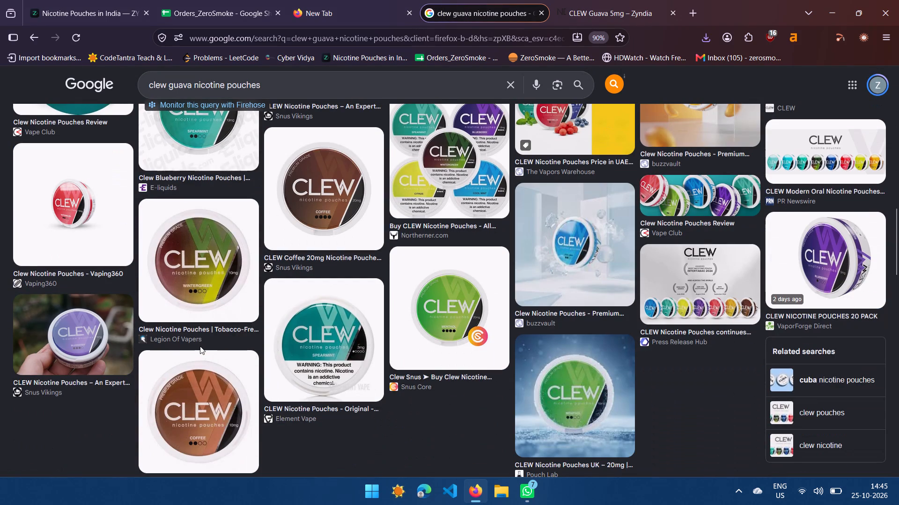
scroll(200, 346, up, 6)
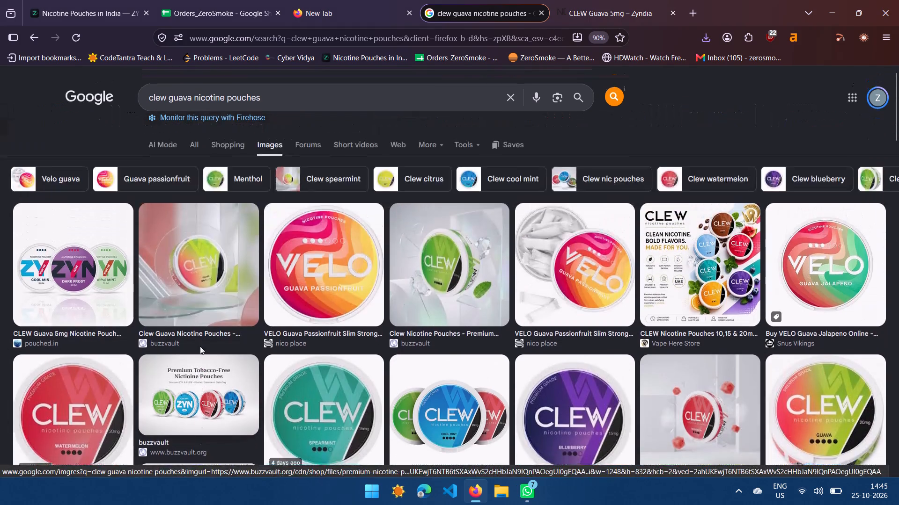
scroll(200, 346, up, 1)
scroll(200, 346, down, 5)
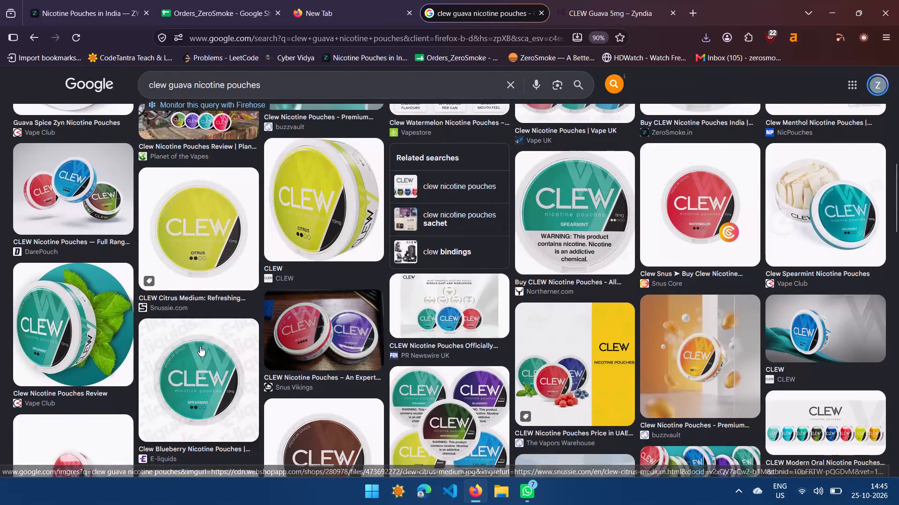
scroll(200, 346, down, 3)
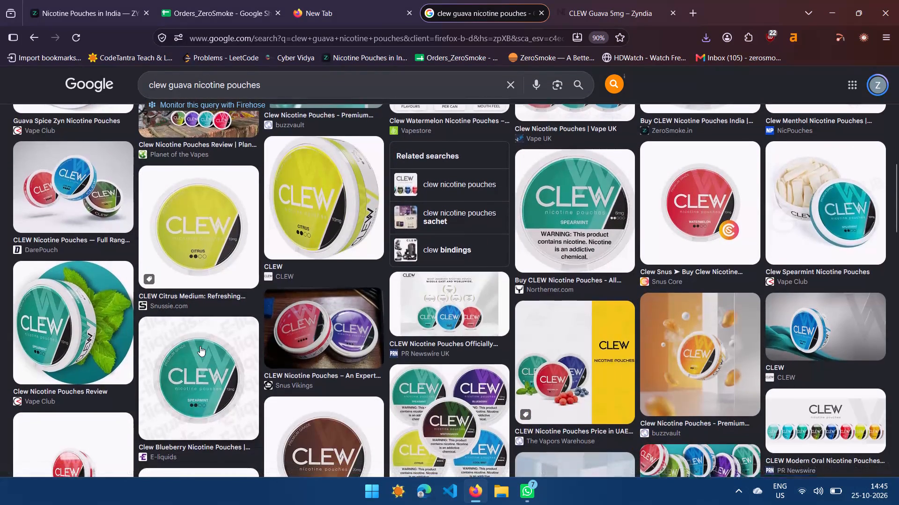
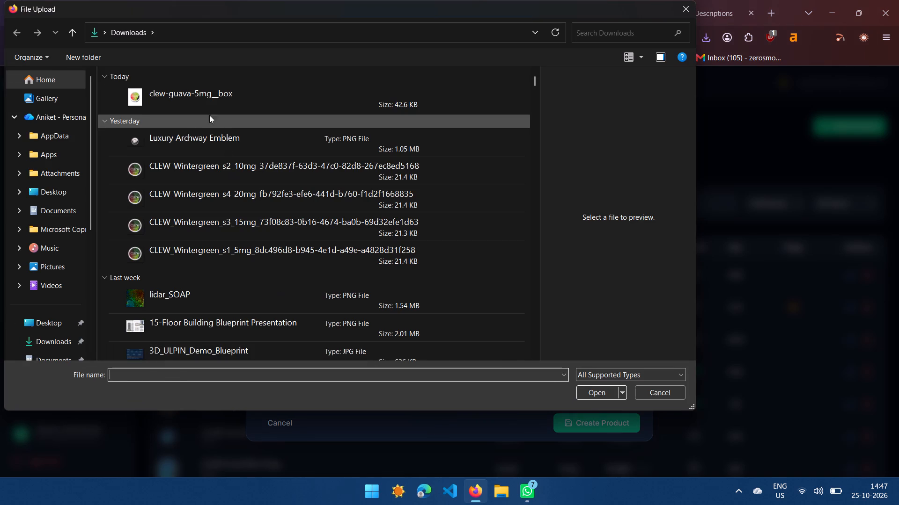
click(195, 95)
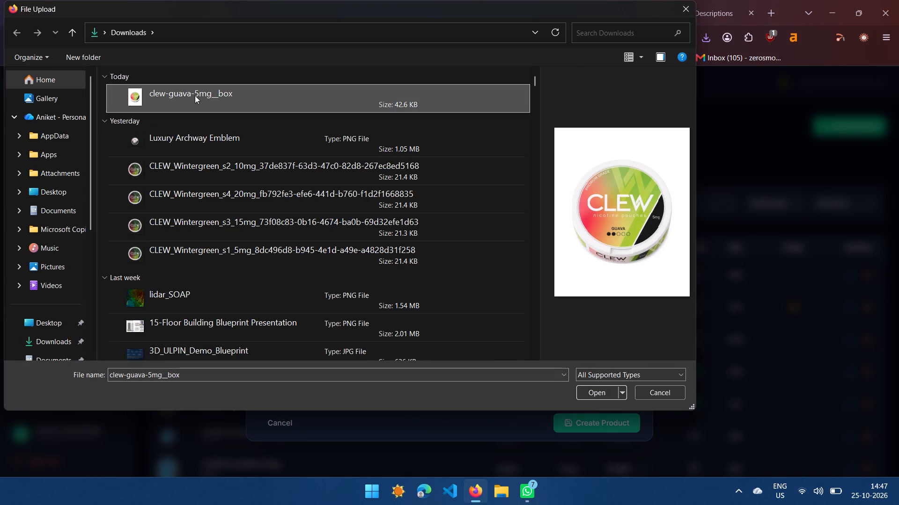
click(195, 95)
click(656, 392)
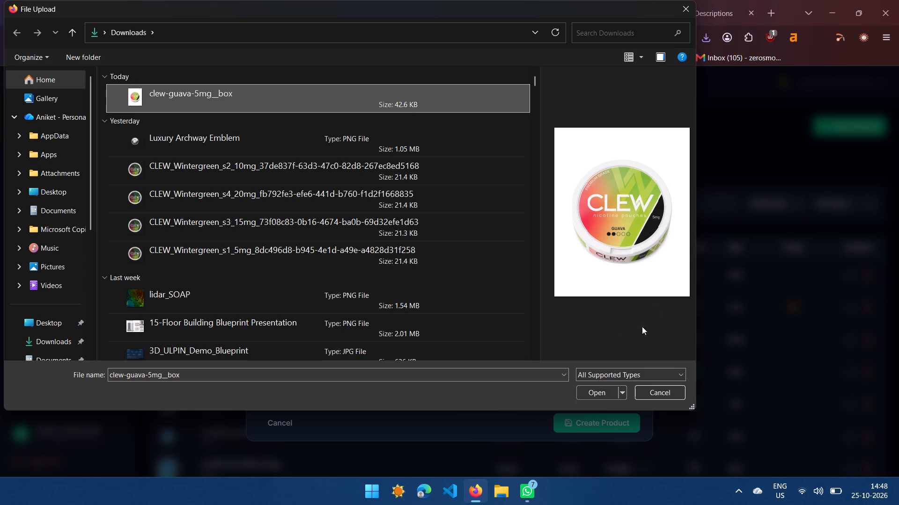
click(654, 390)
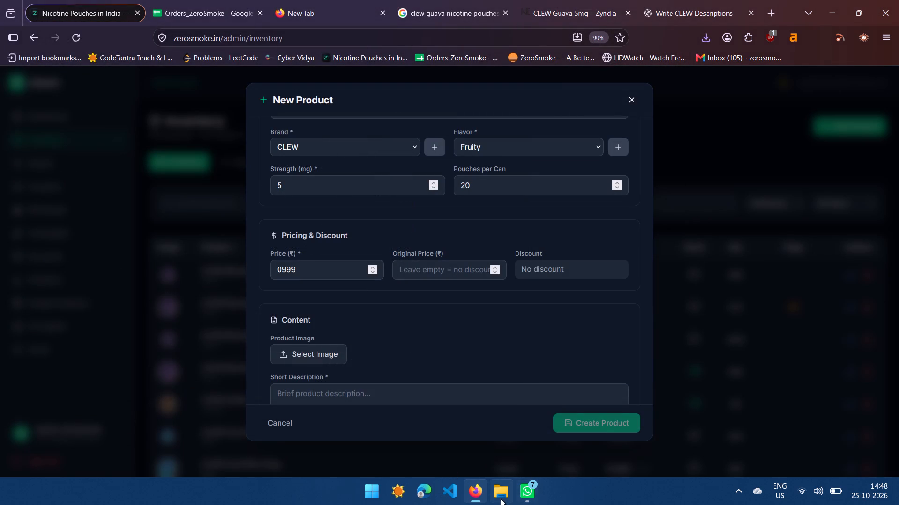
Open the clew-guava-5mg__box WEBP image from the Downloads folder in Photos for editing and try to remove its background.
click(501, 496)
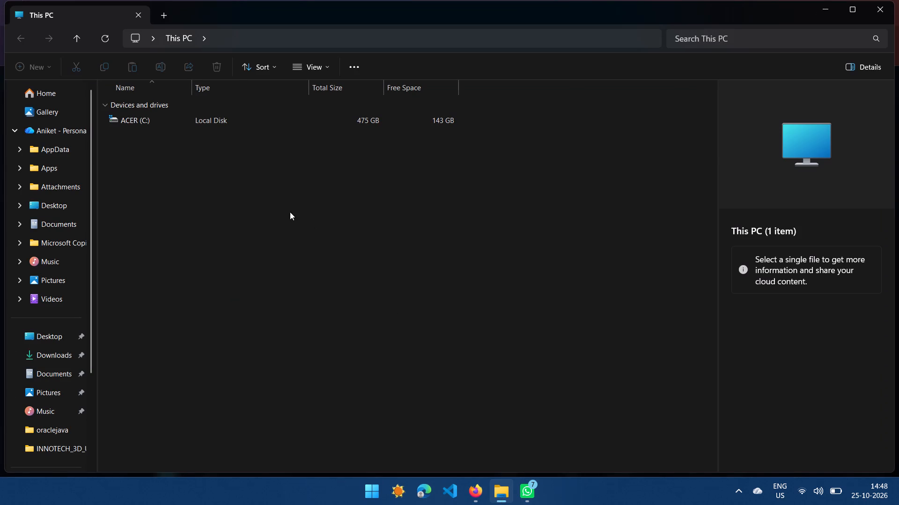
click(44, 353)
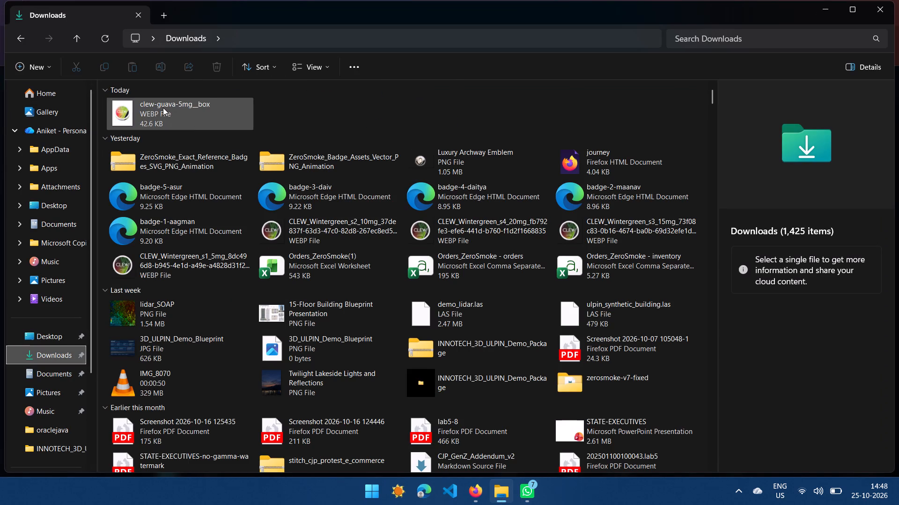
double_click(163, 108)
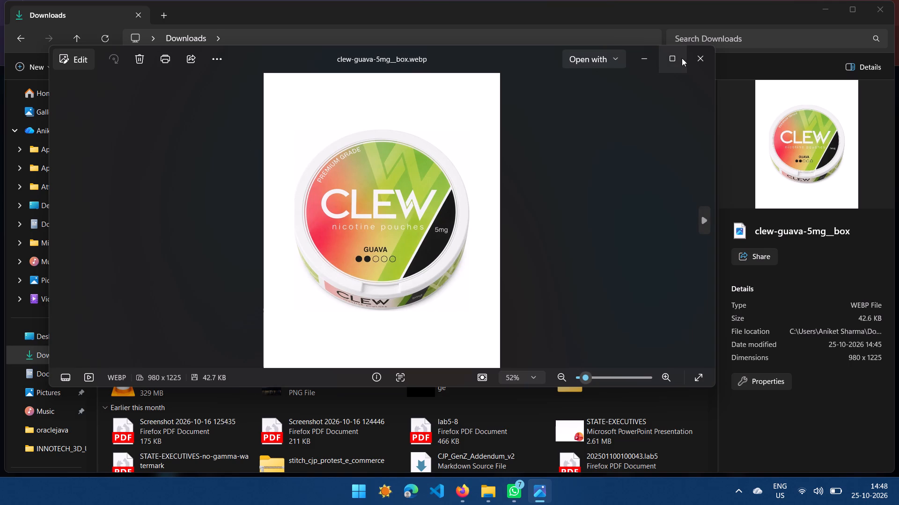
click(220, 50)
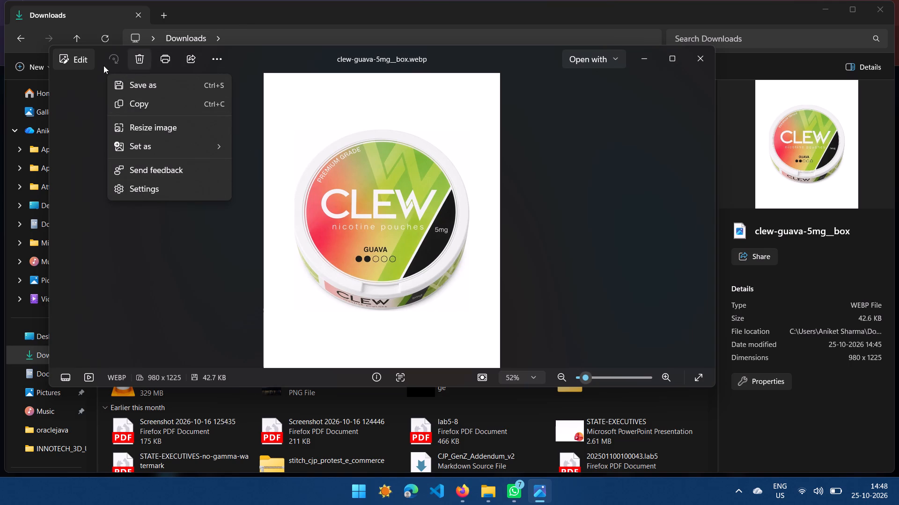
click(78, 54)
click(78, 54)
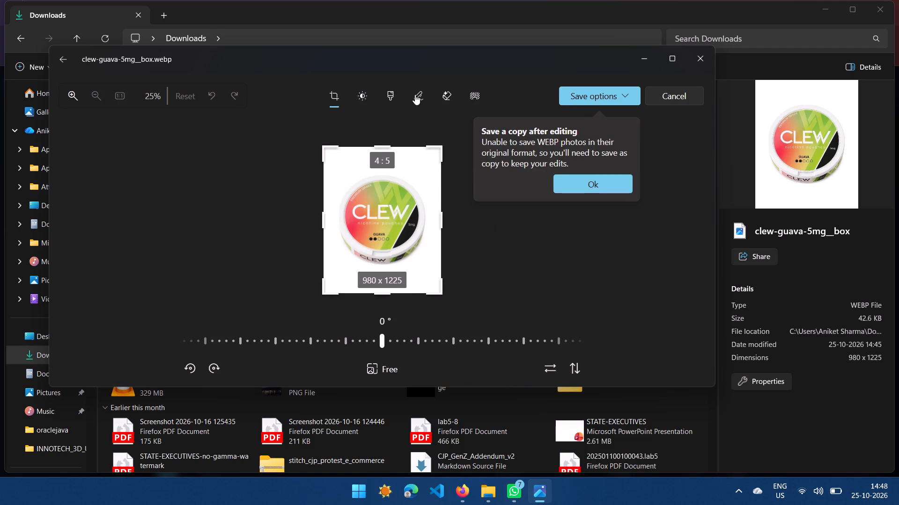
click(442, 98)
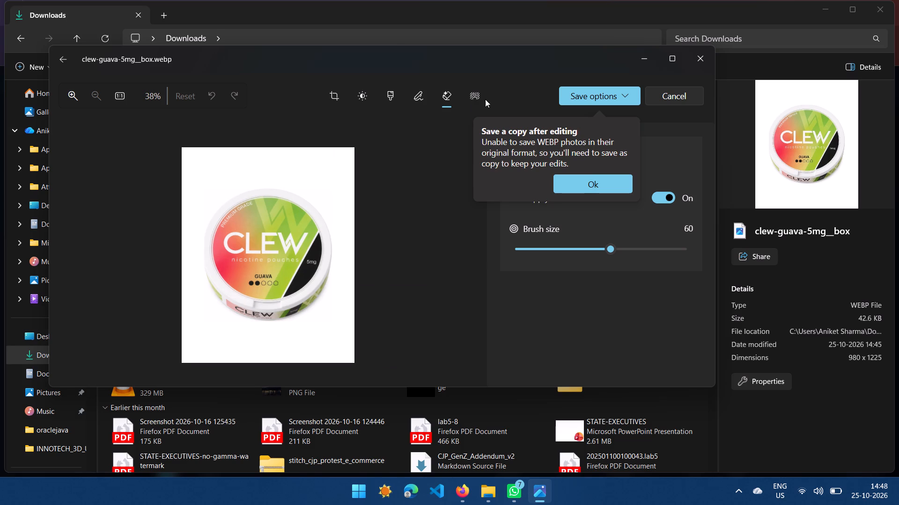
click(571, 183)
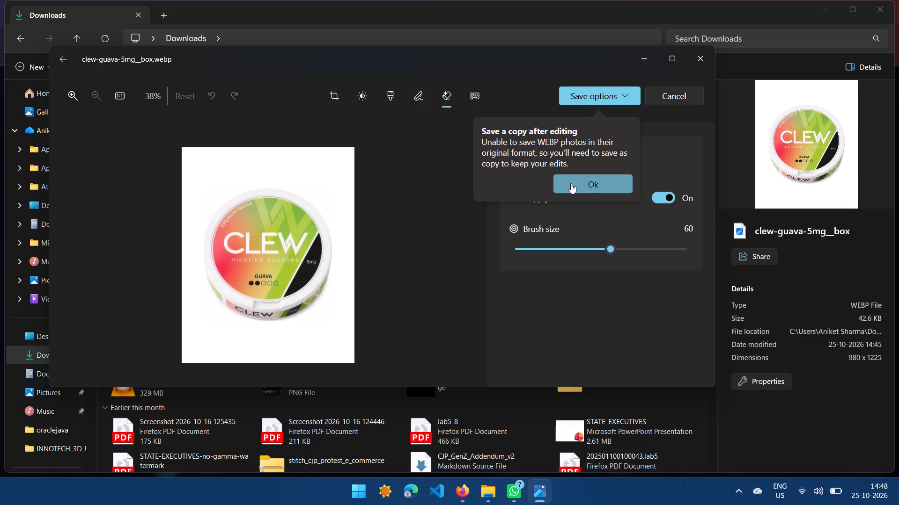
click(471, 101)
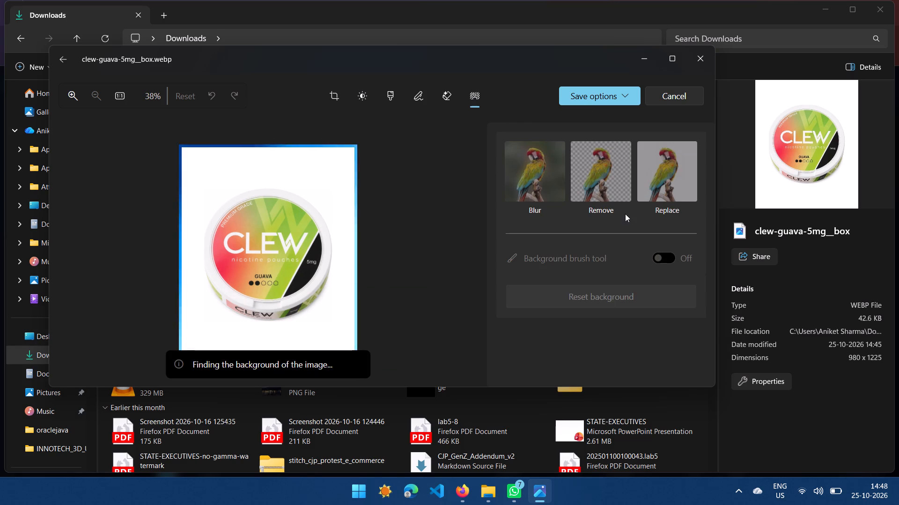
click(607, 166)
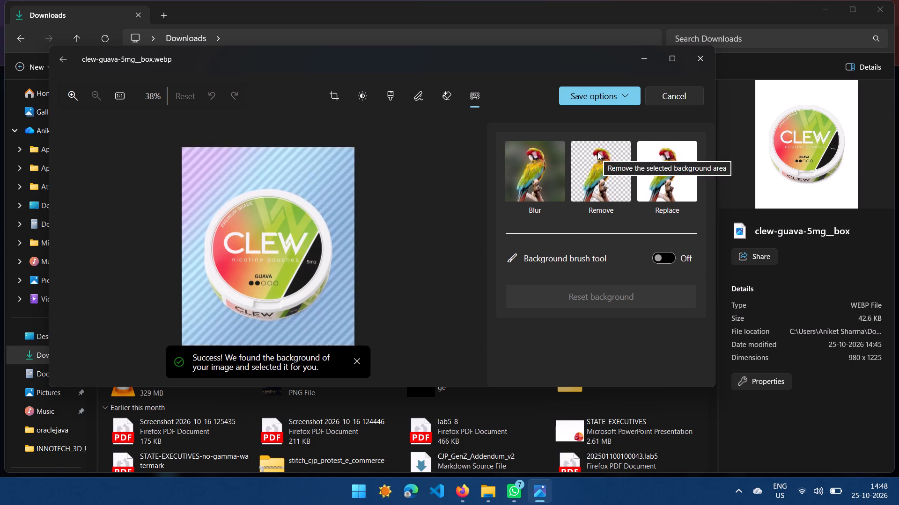
Save the edited image as a JPEG copy named clew-guava-5mg__box in the Downloads folder.
click(627, 91)
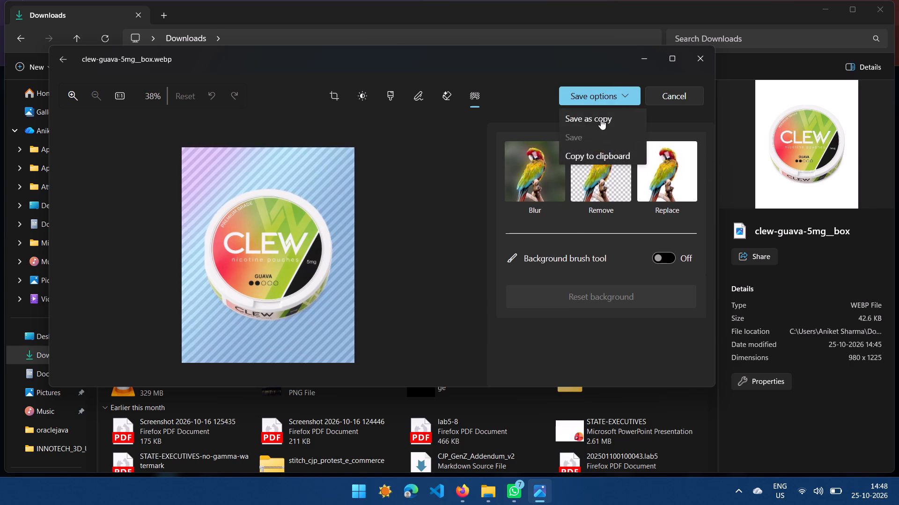
click(591, 124)
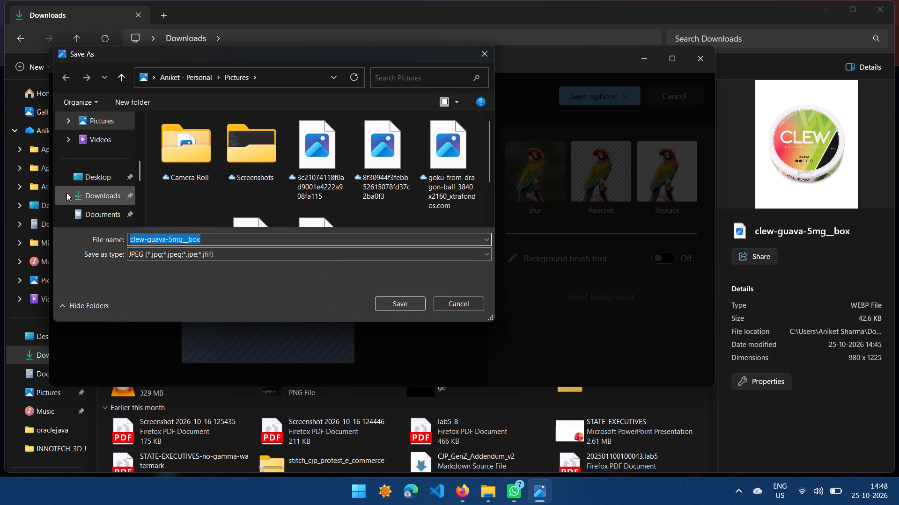
click(84, 195)
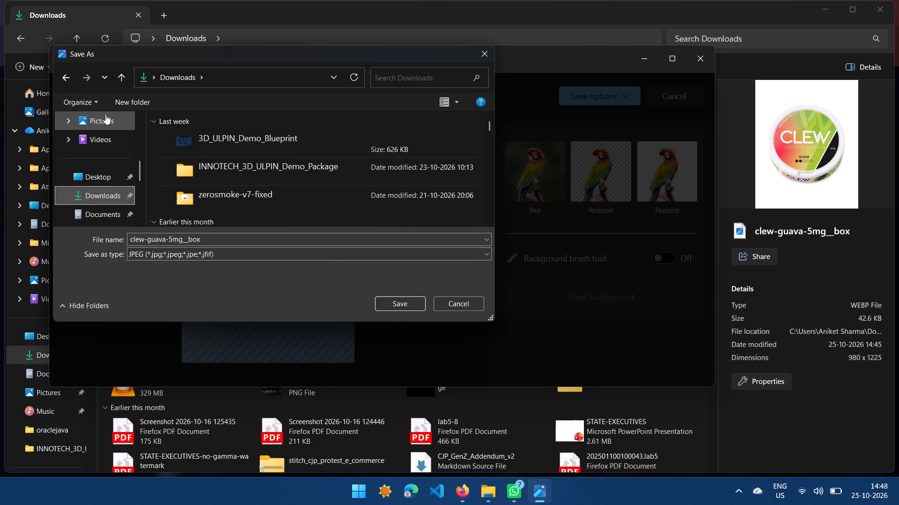
click(385, 305)
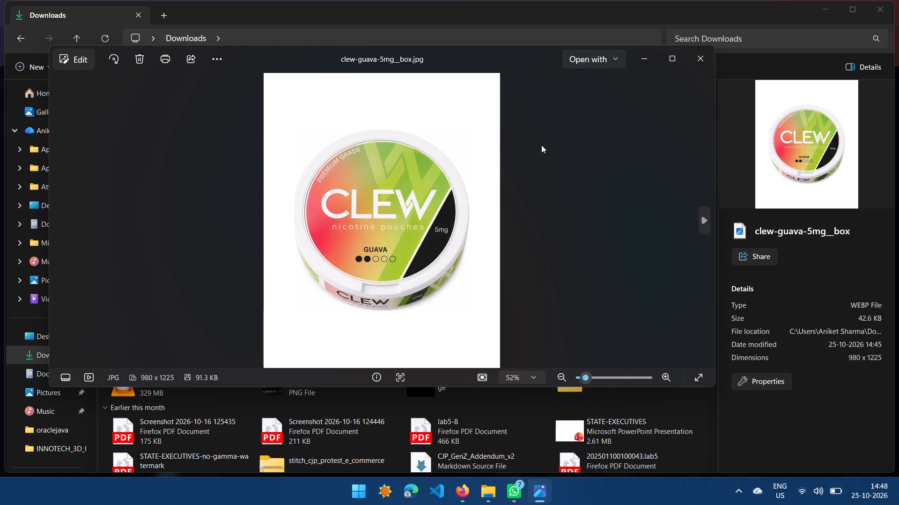
Switch to File Explorer and compare the JPG copy of the Guava can with the original WEBP image.
click(483, 492)
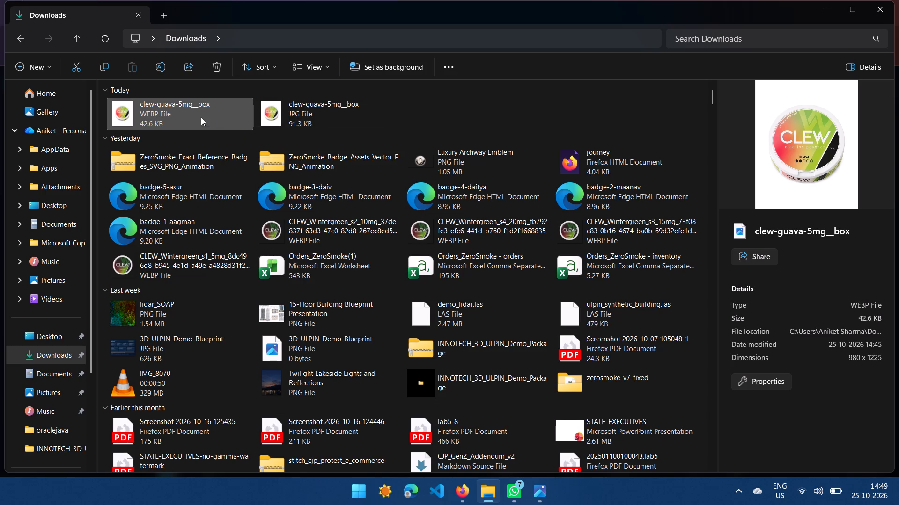
double_click(301, 108)
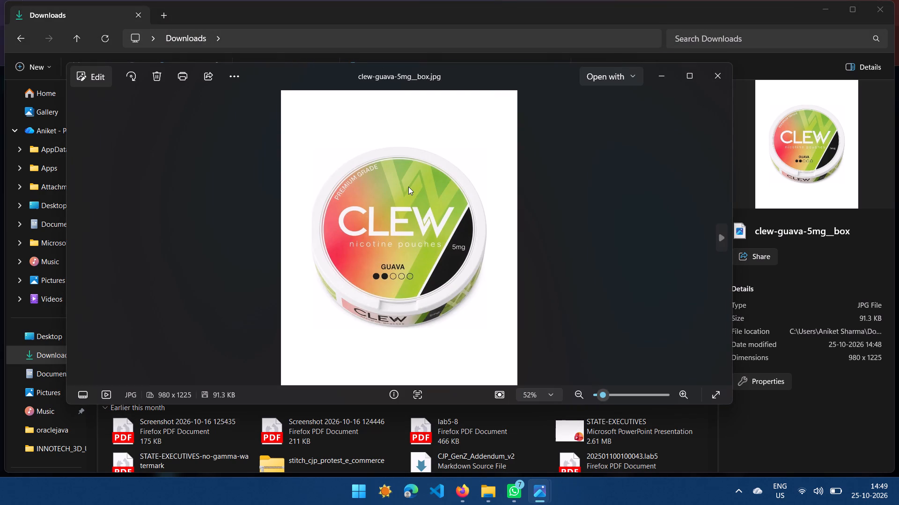
click(711, 75)
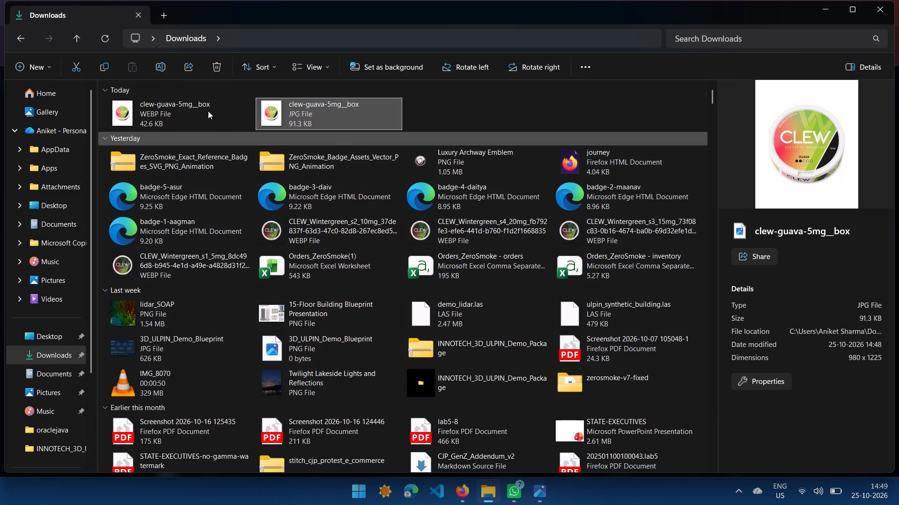
double_click(179, 111)
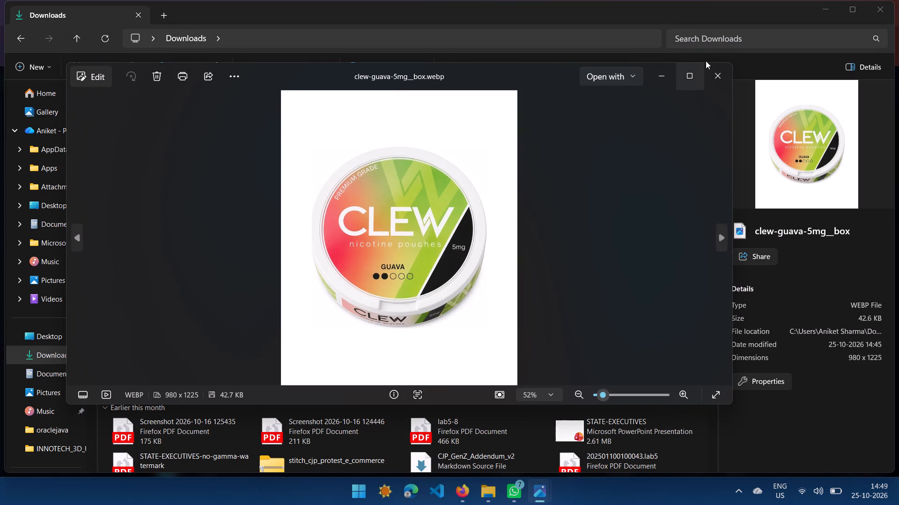
click(727, 73)
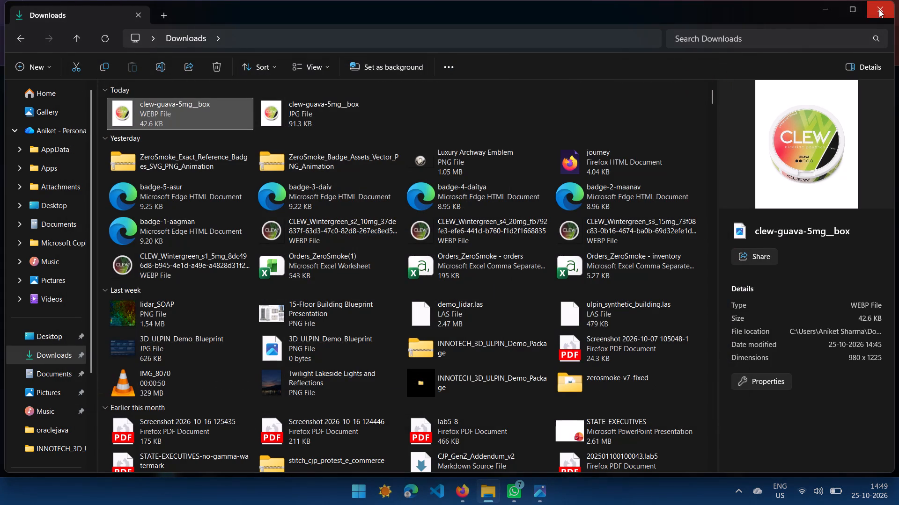
click(879, 9)
Edit the clew-guava-5mg__box JPG in Photos, remove its background and save the result over the same file.
click(214, 65)
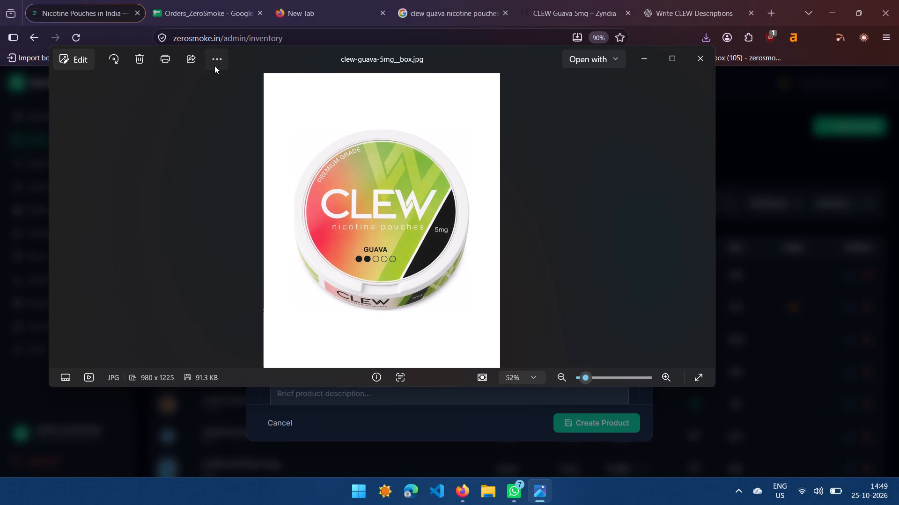
double_click(80, 64)
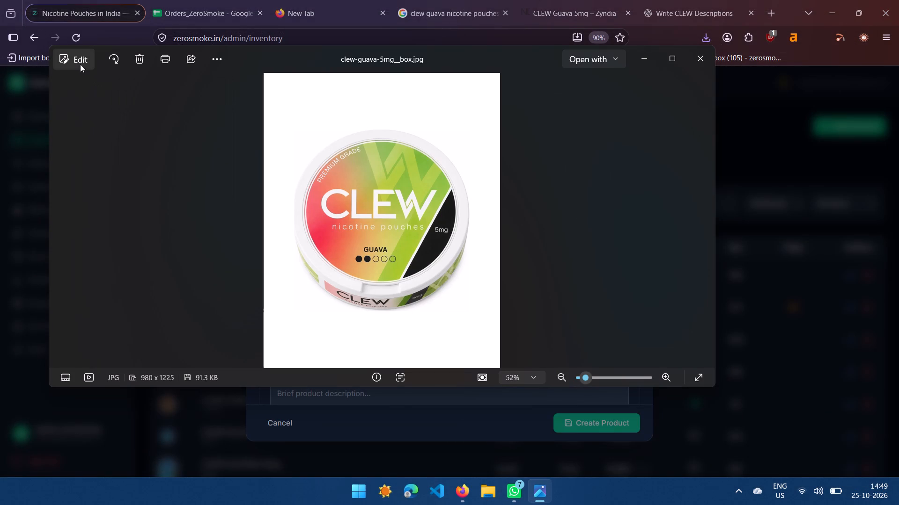
click(80, 64)
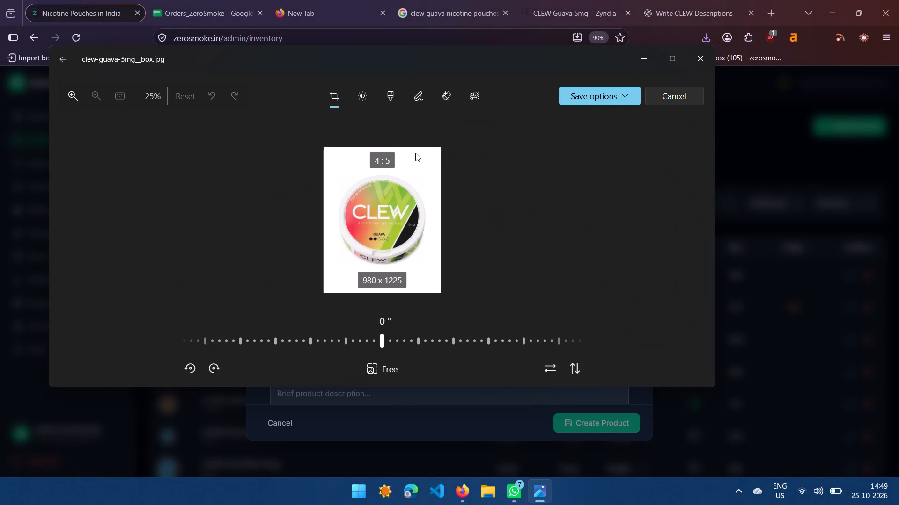
click(474, 100)
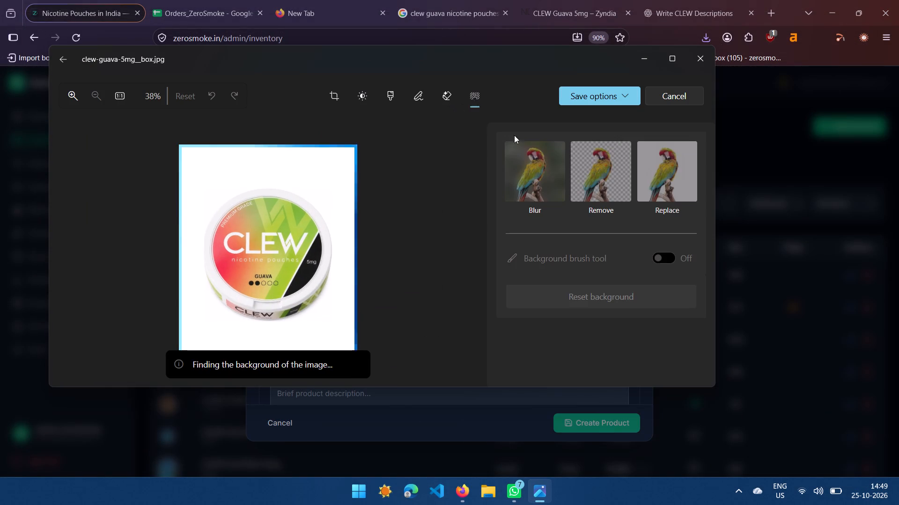
click(599, 175)
click(604, 289)
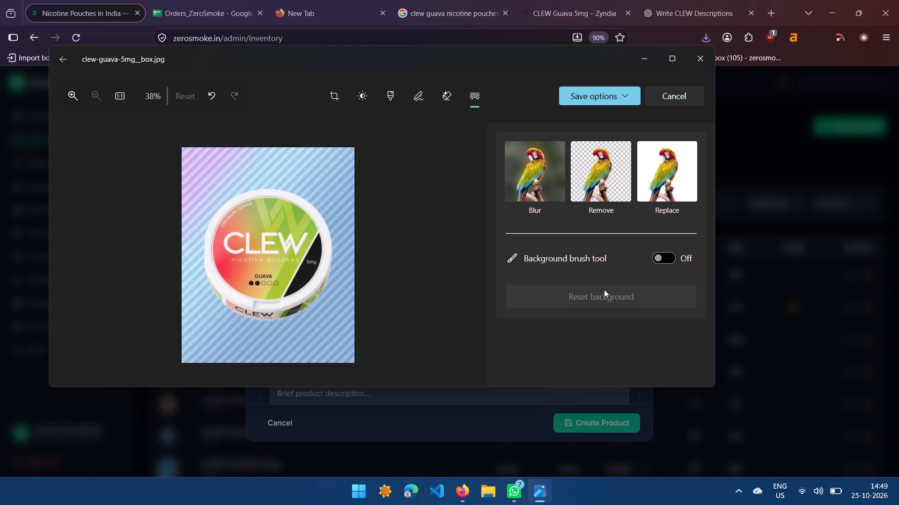
click(617, 177)
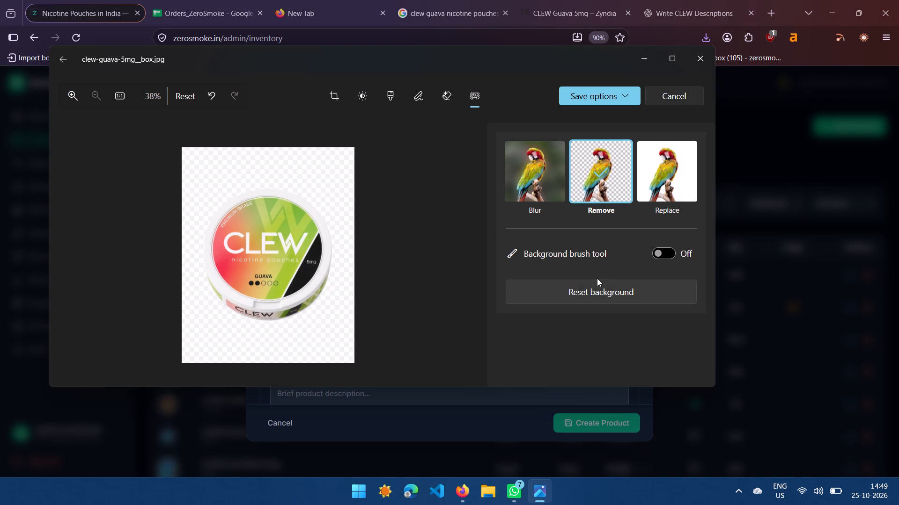
click(623, 105)
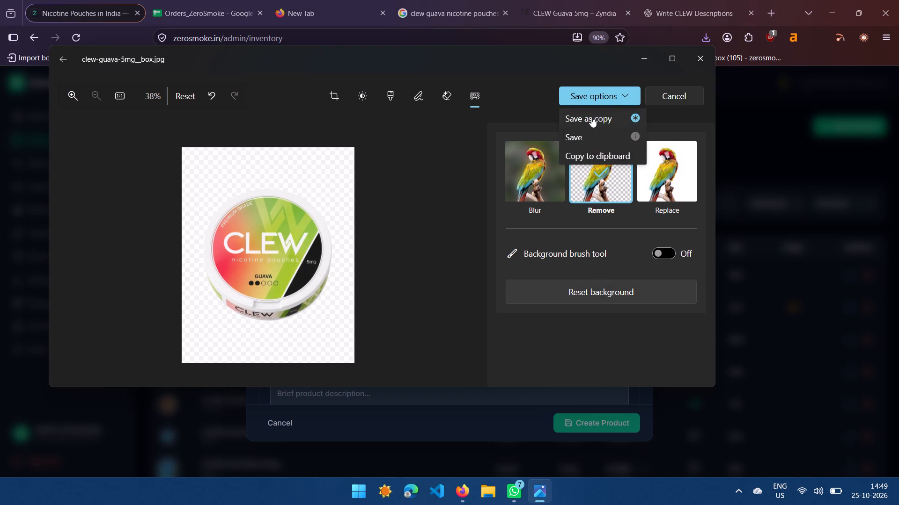
click(582, 137)
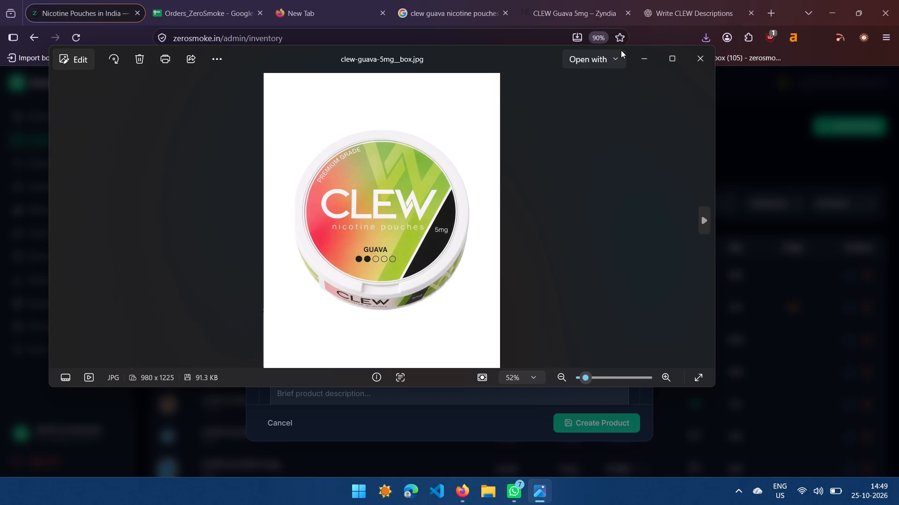
Remove the background from the Guava can JPG again and save it as a PNG copy named clew-guava-5mg__box in Downloads.
click(65, 58)
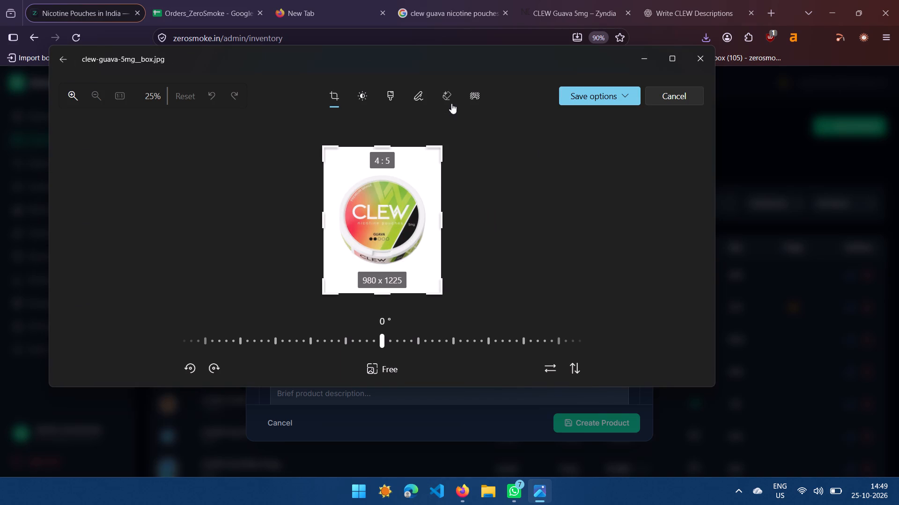
click(470, 101)
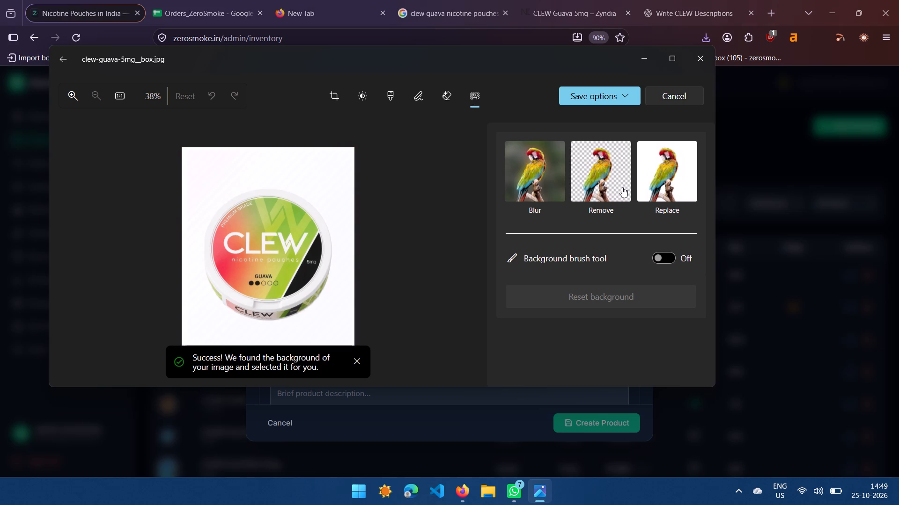
click(622, 187)
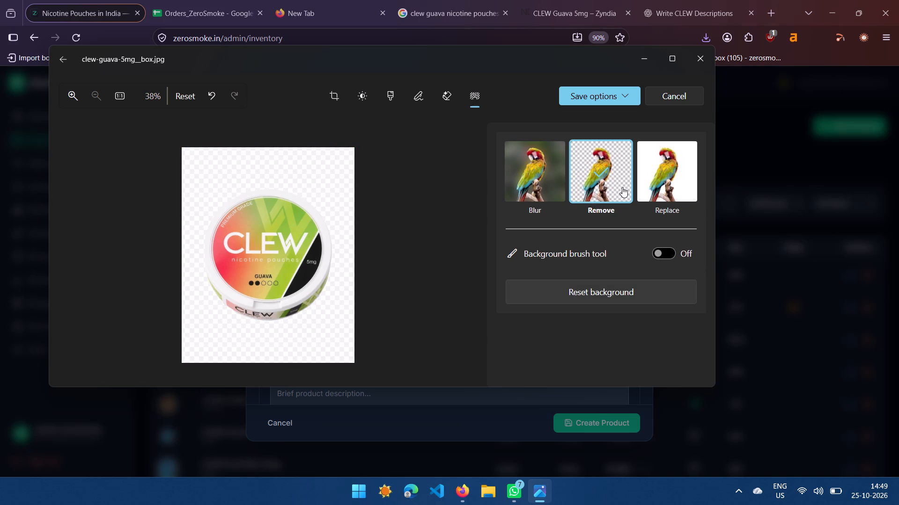
click(610, 285)
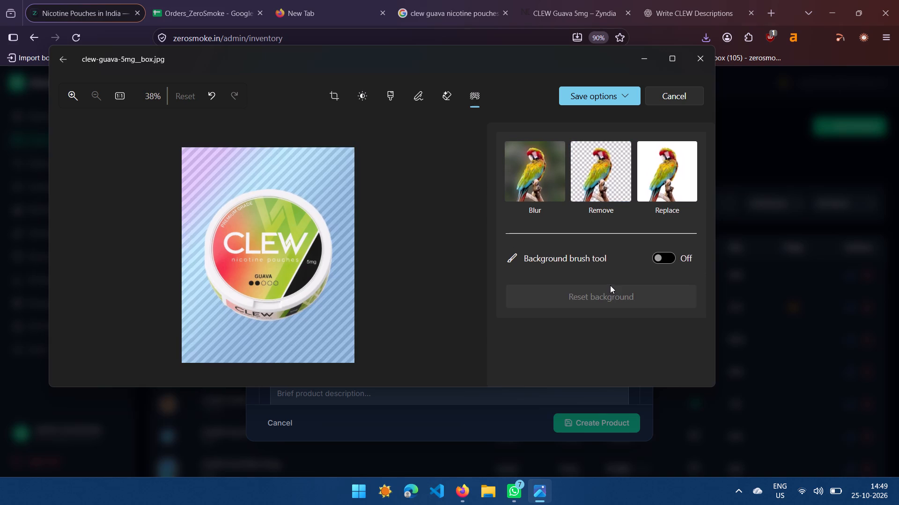
click(605, 194)
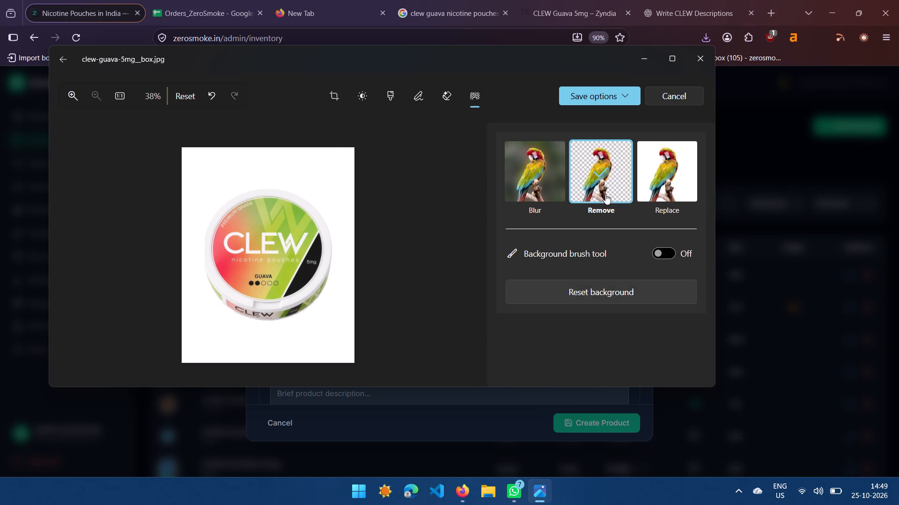
click(594, 100)
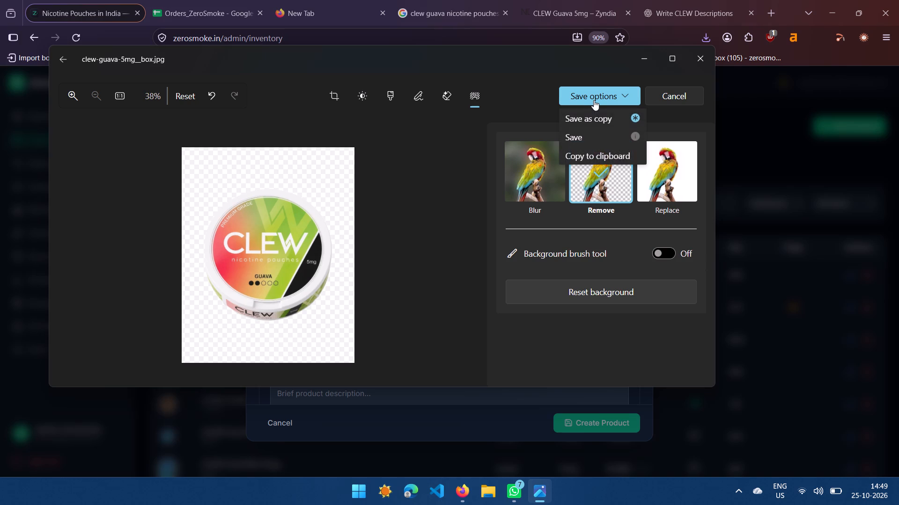
click(587, 113)
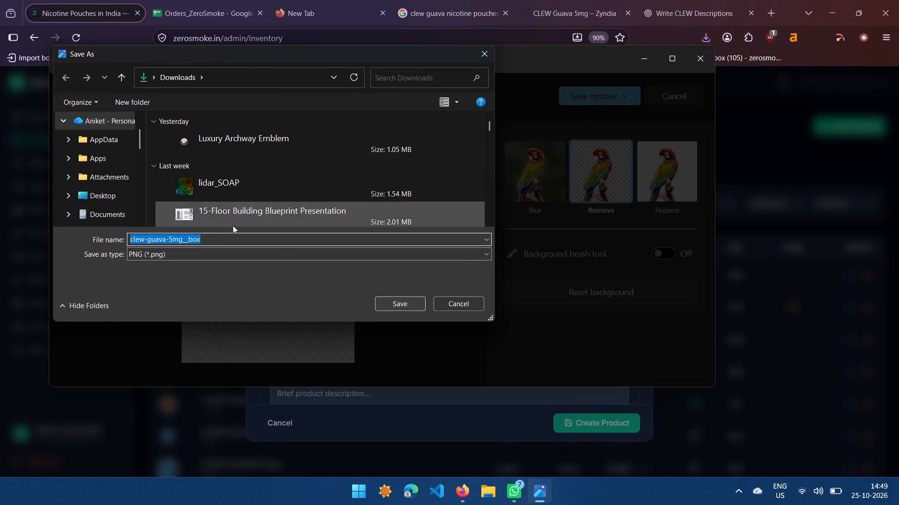
click(389, 307)
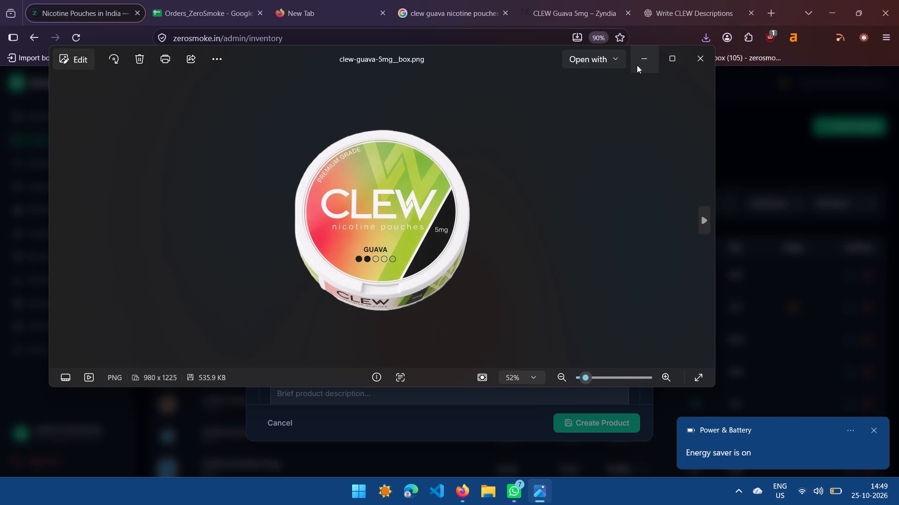
click(699, 60)
click(502, 493)
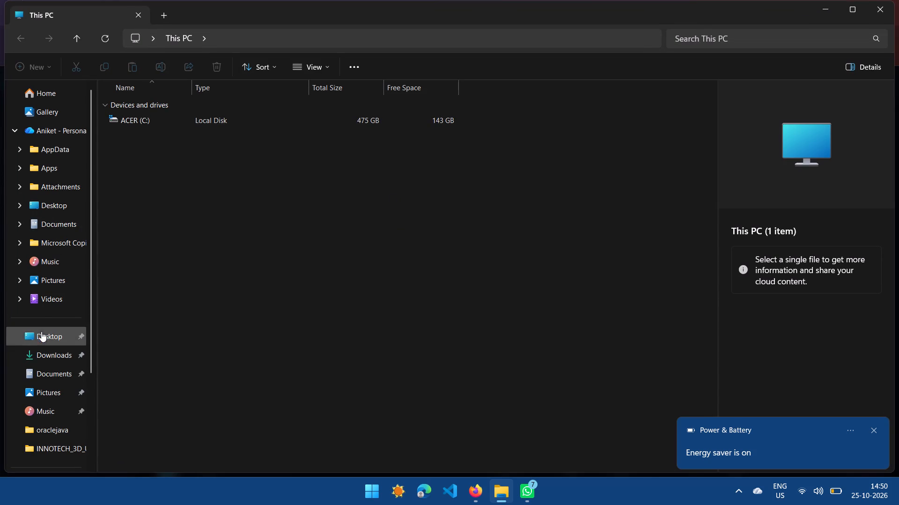
click(46, 347)
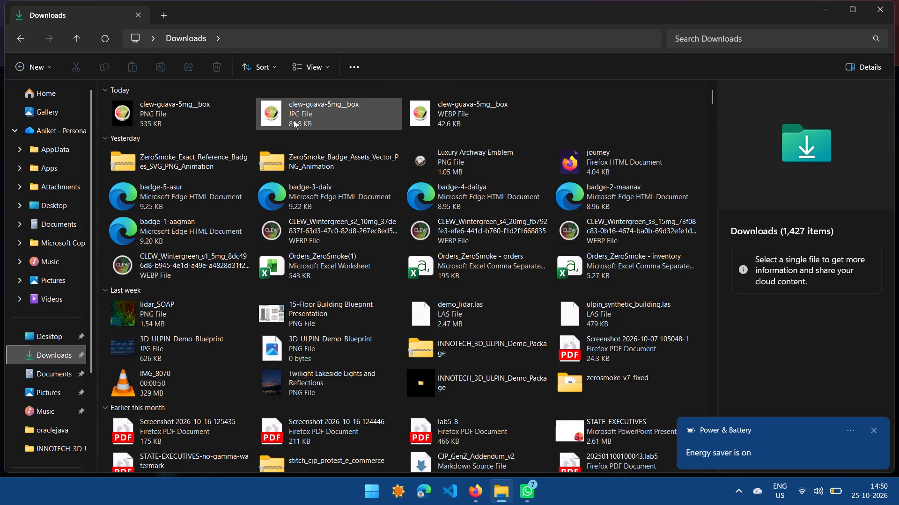
click(819, 13)
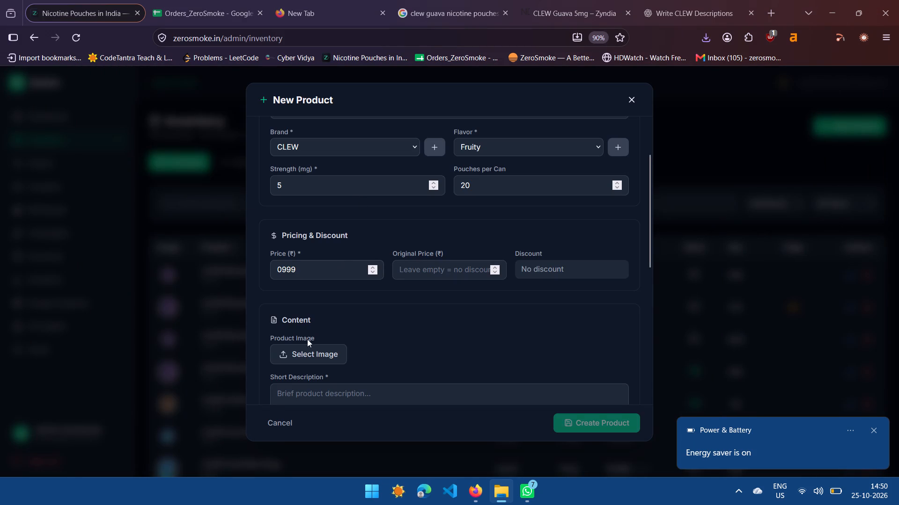
click(305, 346)
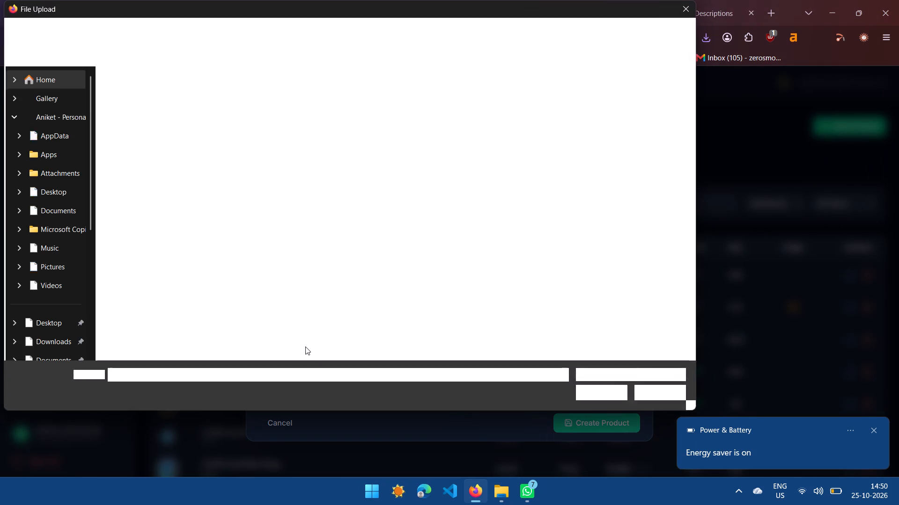
click(186, 93)
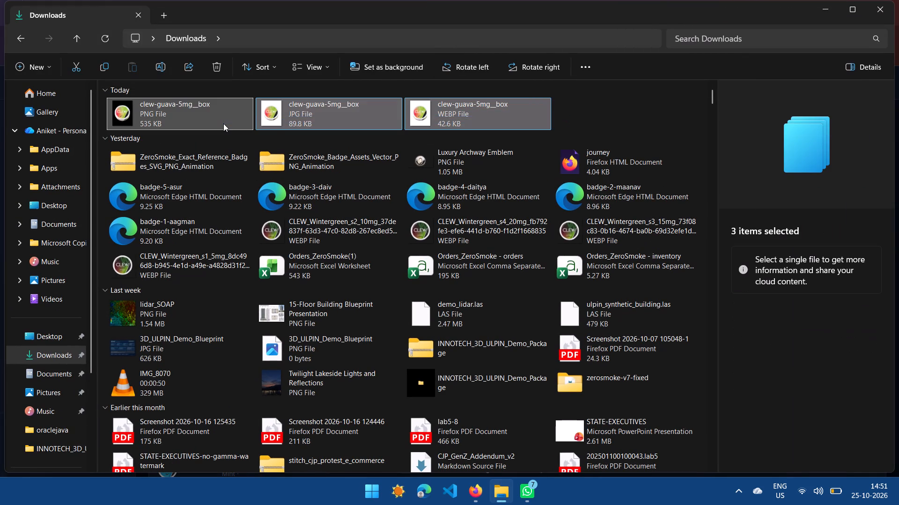
key(Delete)
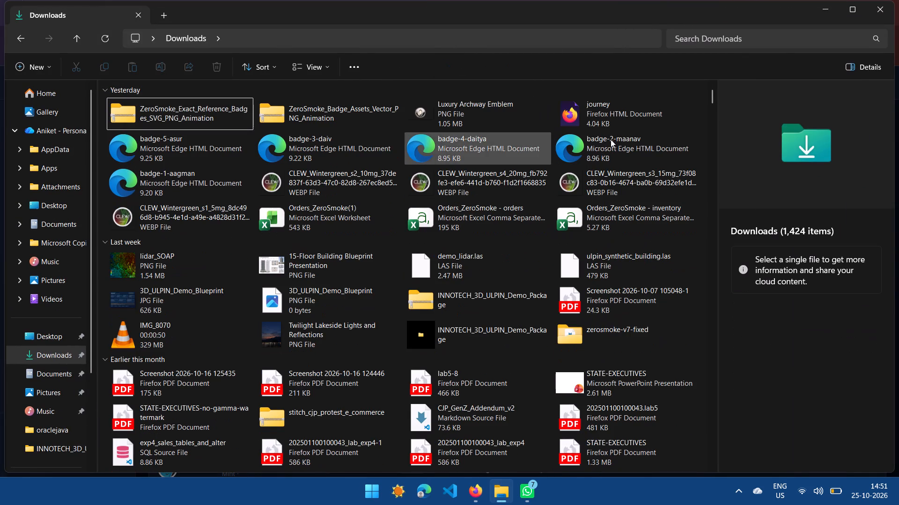
click(895, 1)
click(887, 6)
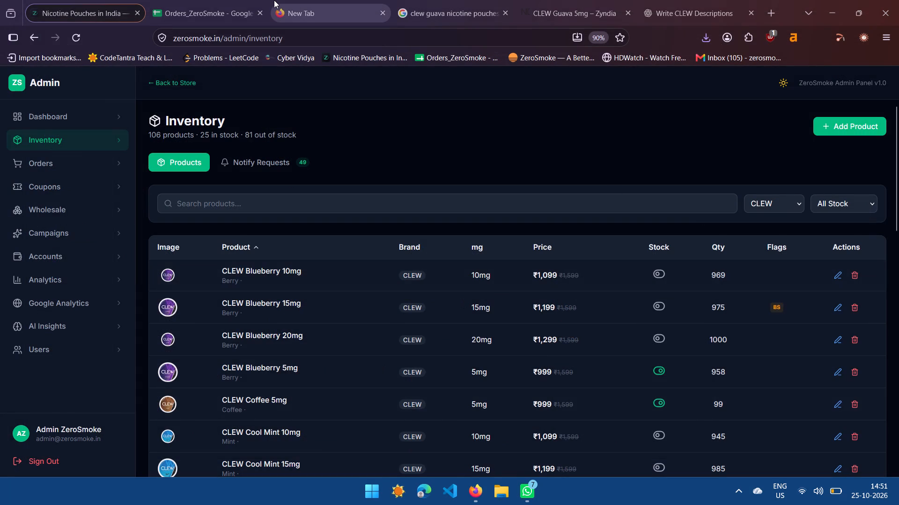
Open the zerosmoke.in storefront in a new browser window and go to its CLEW brand page.
key(ctrl+n)
key(ctrl+m)
key(ctrl+n)
click(357, 123)
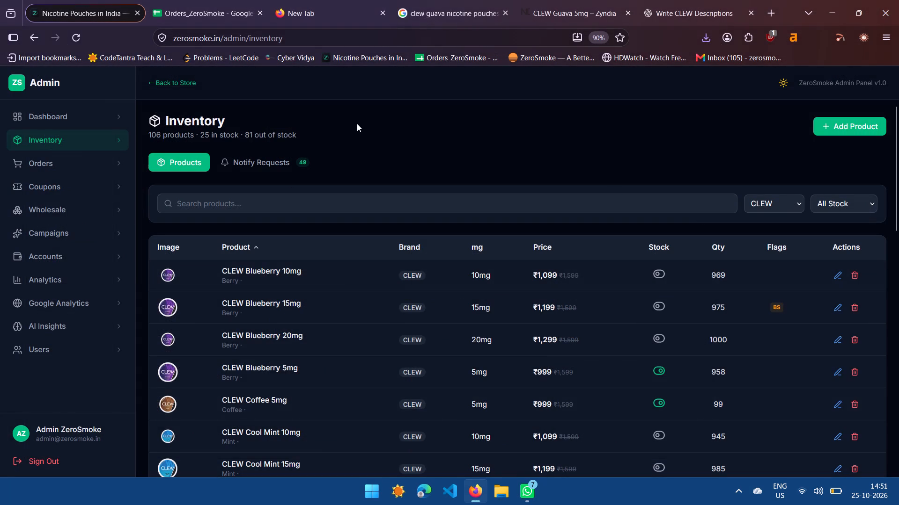
key(ctrl+n)
key(z)
key(Return)
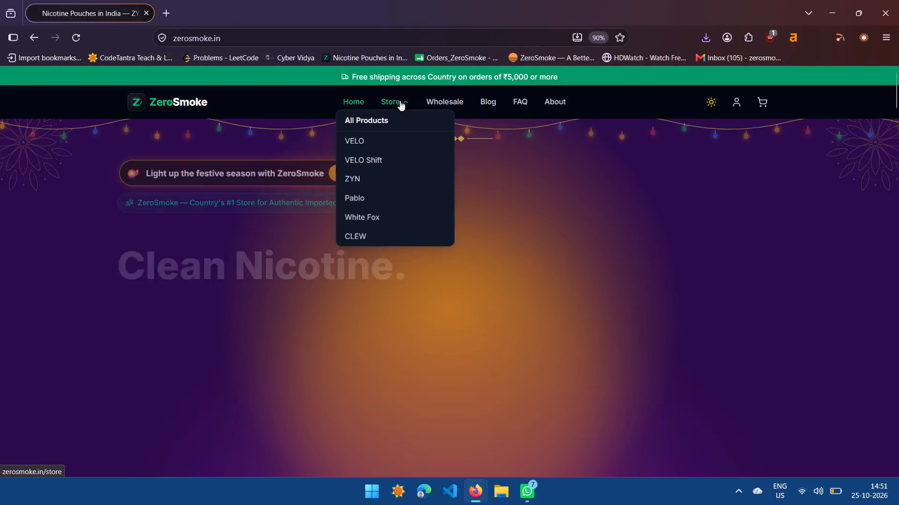
click(354, 234)
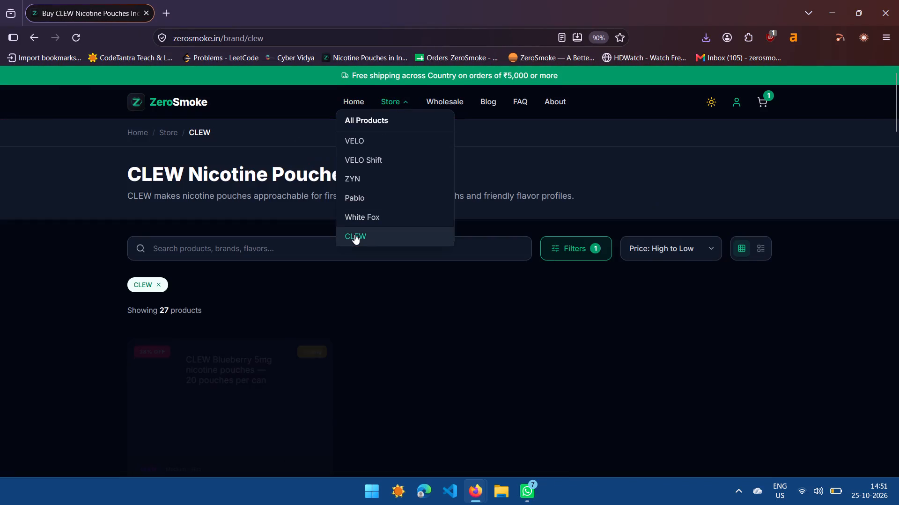
Examine the CLEW product cards on the storefront, comparing CLEW Guava 5mg's image, description and price with the neighbouring products.
scroll(333, 312, down, 5)
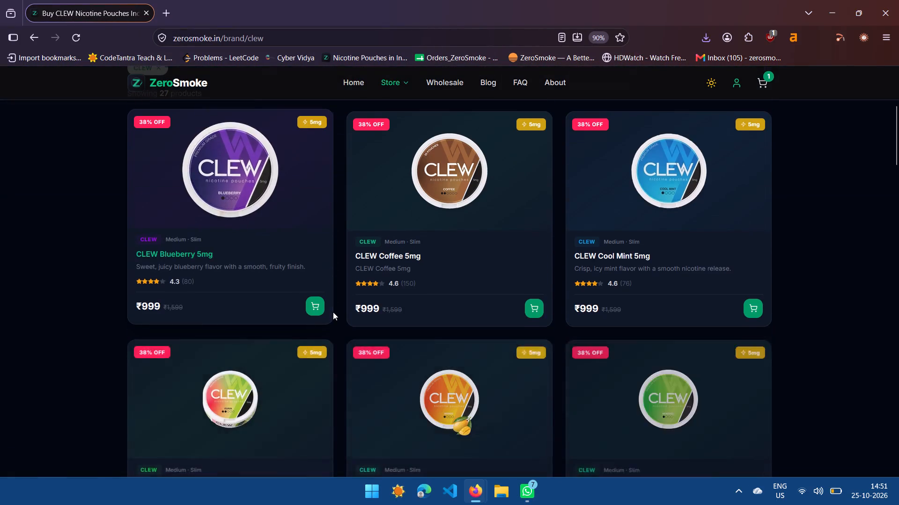
scroll(333, 312, down, 3)
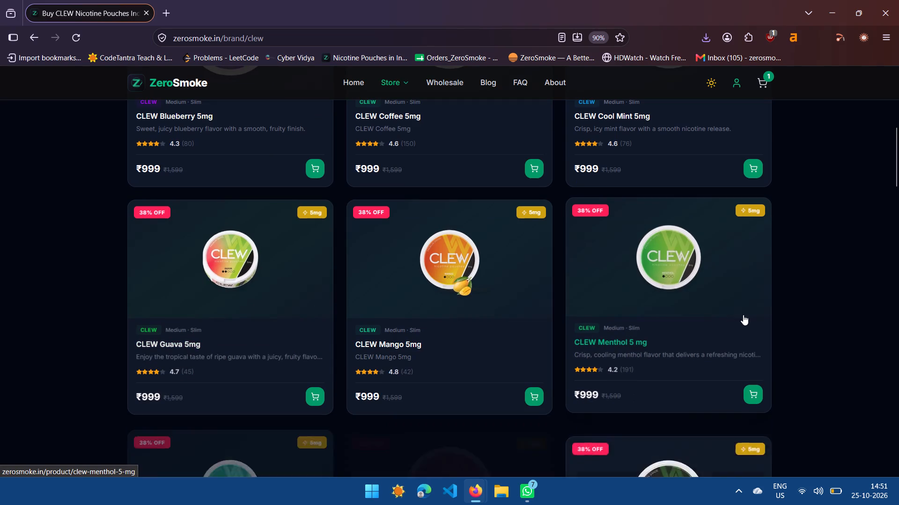
scroll(743, 315, down, 6)
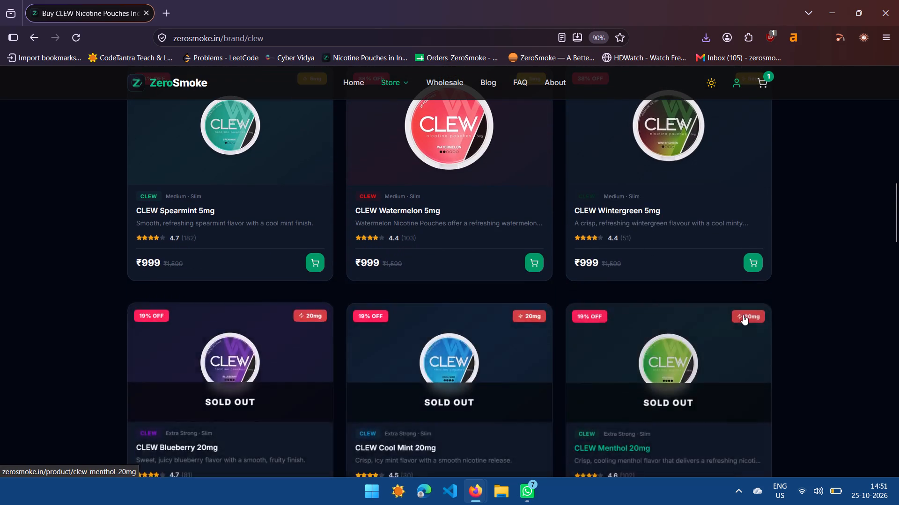
scroll(743, 315, down, 1)
scroll(743, 315, up, 4)
scroll(674, 504, up, 5)
scroll(821, 282, up, 5)
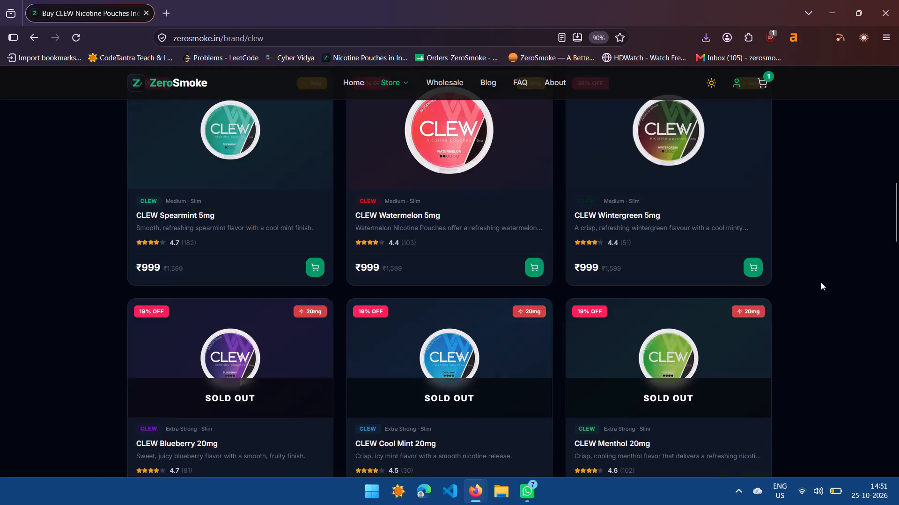
scroll(821, 282, down, 1)
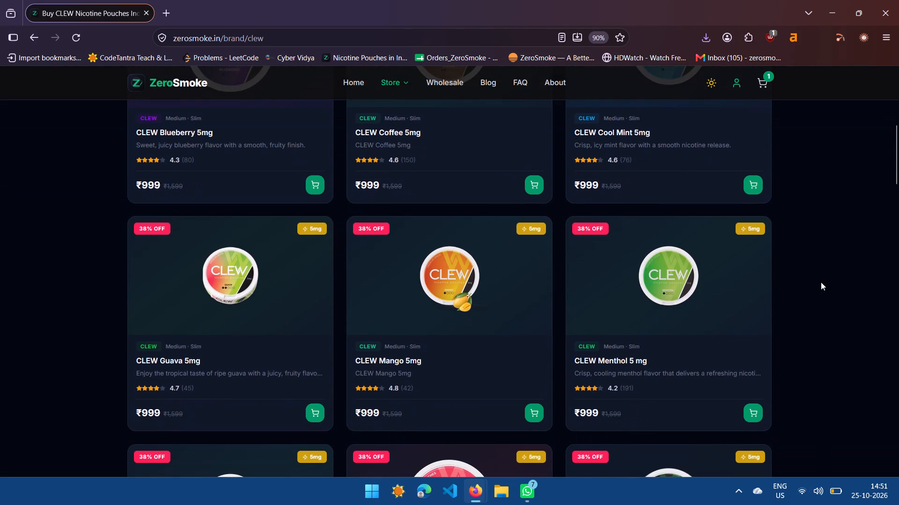
scroll(821, 282, down, 4)
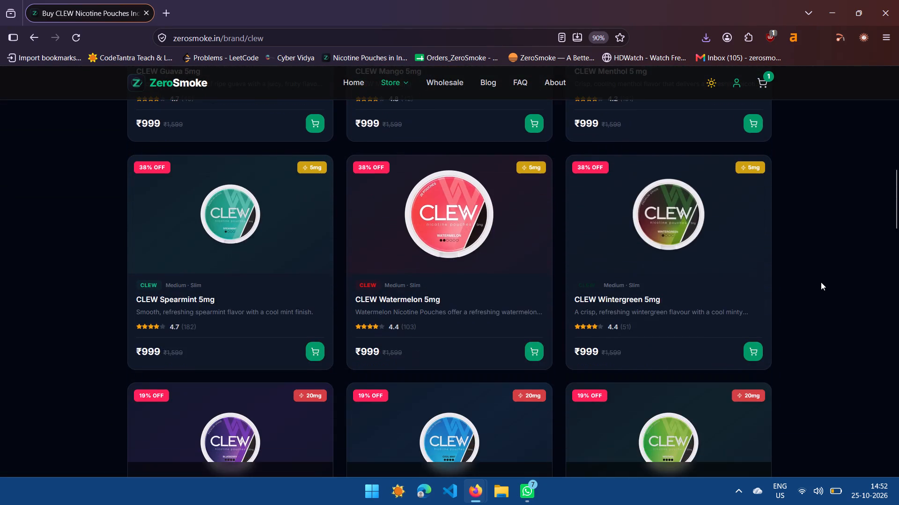
scroll(821, 282, down, 1)
scroll(821, 282, up, 1)
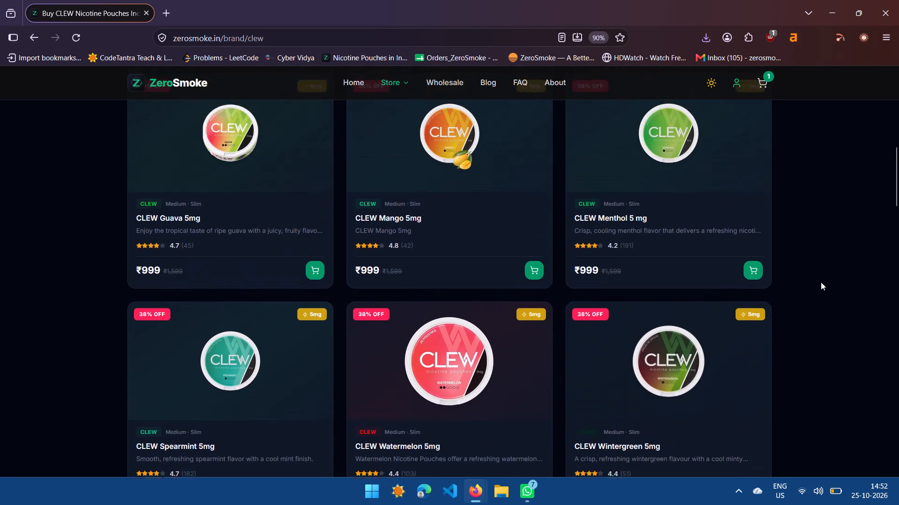
scroll(821, 282, down, 4)
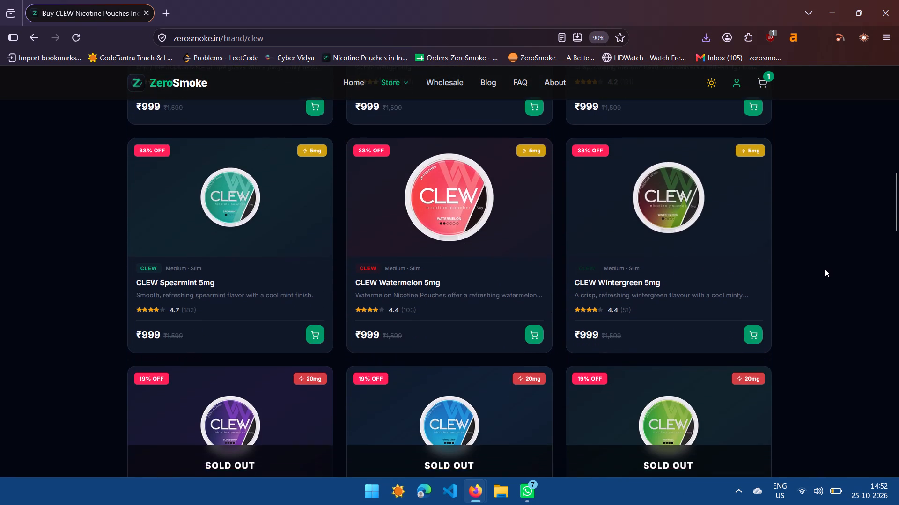
Examine the rest of the storefront's CLEW listings, checking strengths, prices and sold-out status, and close the storefront window.
scroll(825, 269, down, 3)
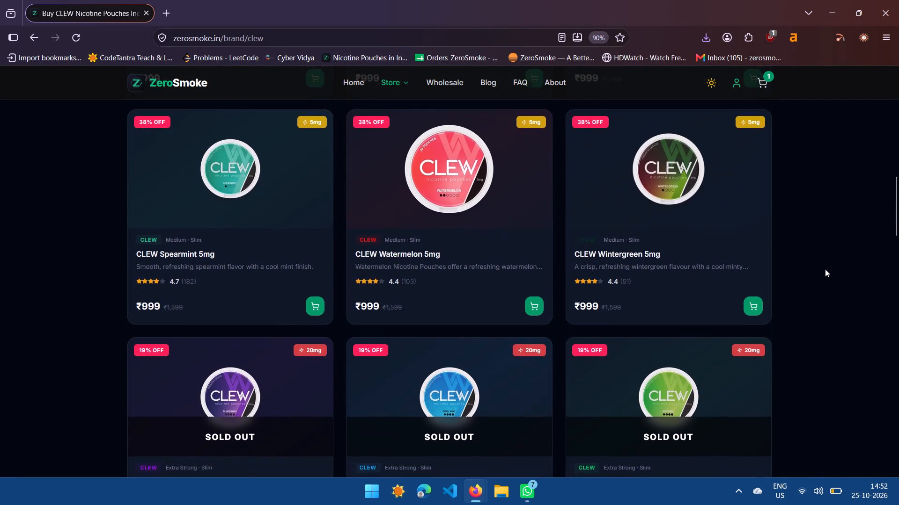
scroll(825, 269, down, 1)
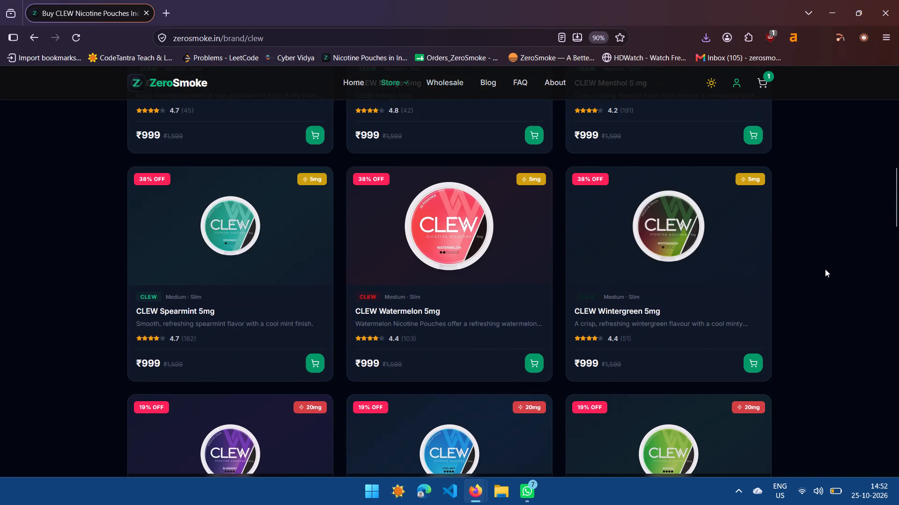
scroll(825, 269, down, 3)
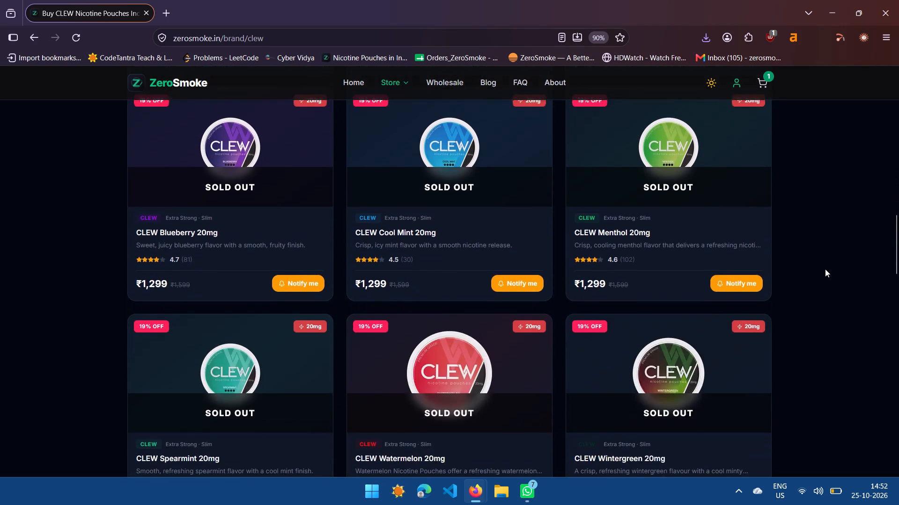
scroll(825, 269, down, 5)
scroll(825, 269, up, 3)
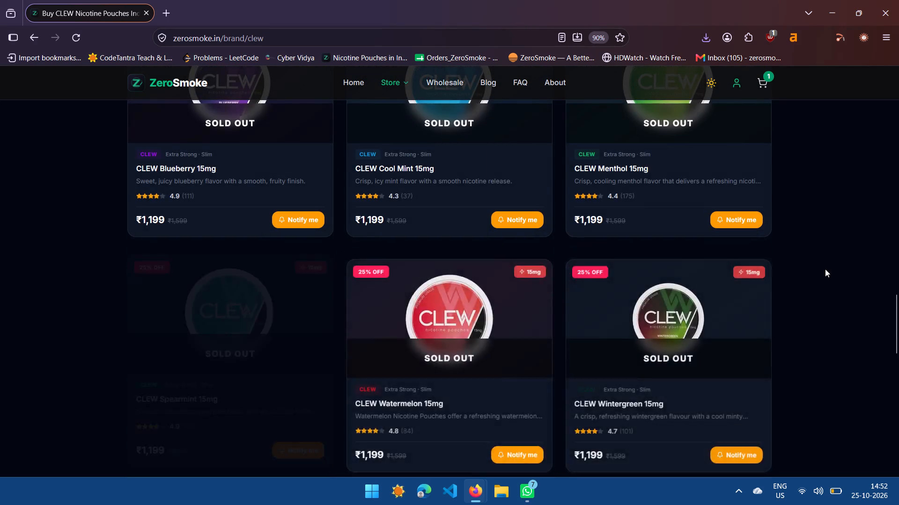
scroll(825, 269, down, 12)
scroll(825, 269, up, 7)
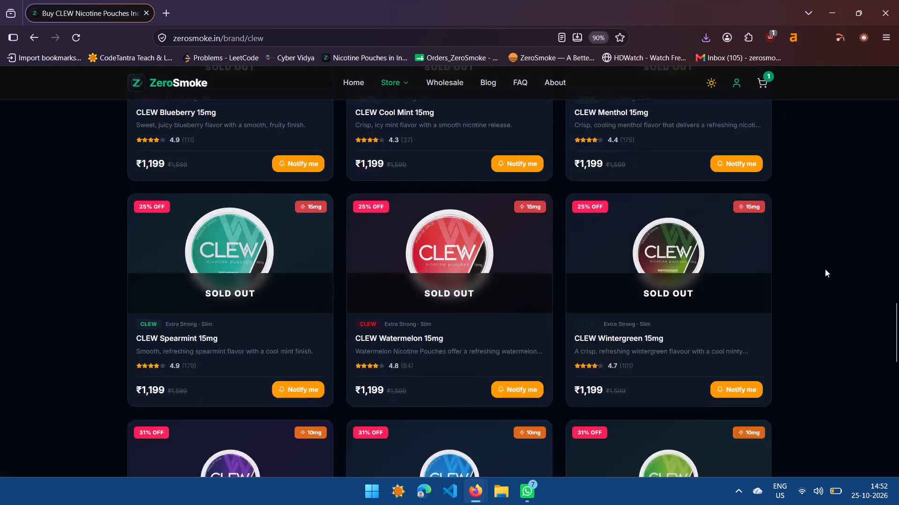
scroll(825, 269, up, 7)
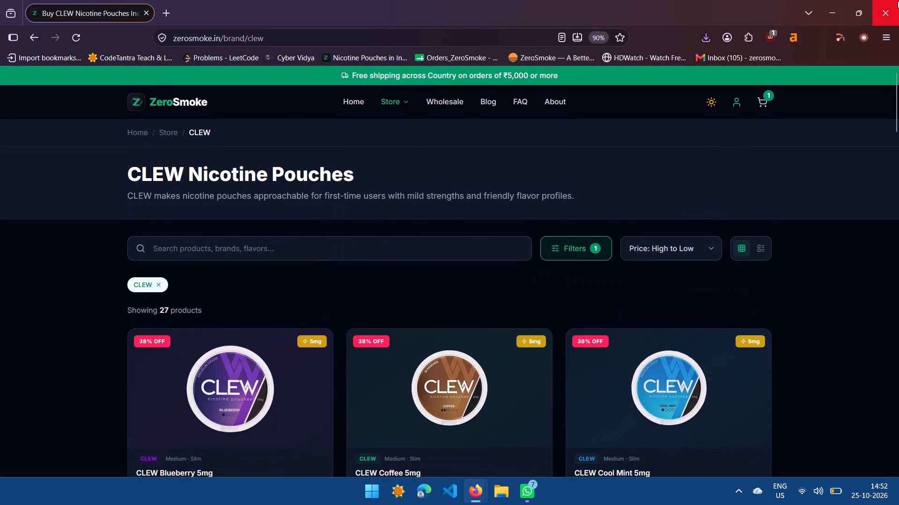
click(898, 0)
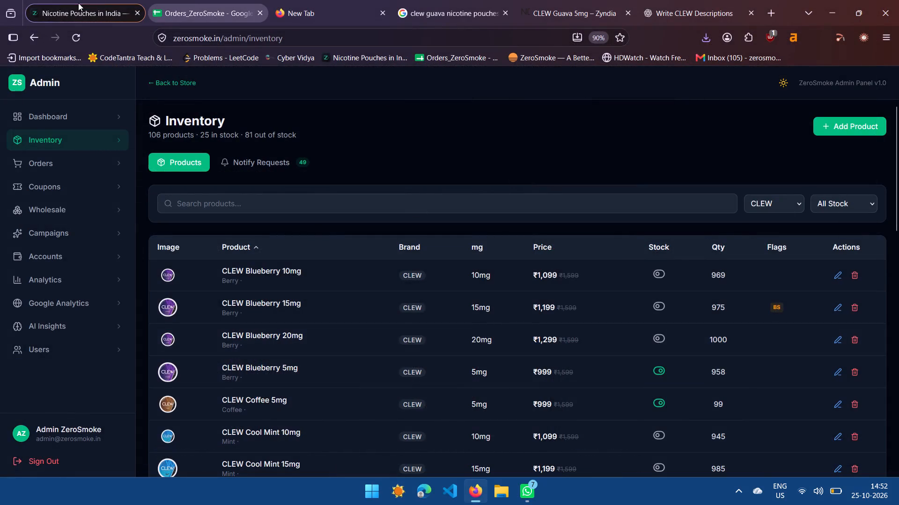
Review the product quantities and prices in the inventory sheet of Orders_ZeroSmoke, from the VELO rows through the ZYN and CLEW rows.
click(194, 0)
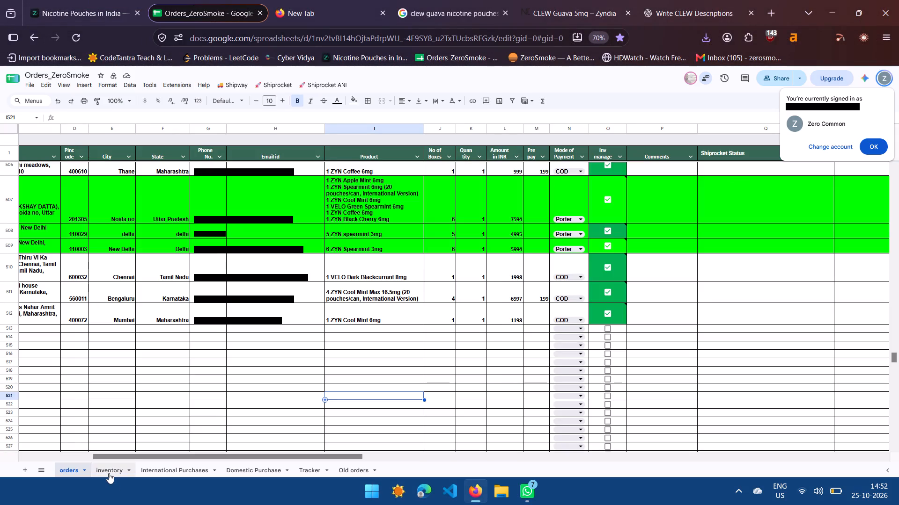
click(109, 473)
scroll(176, 248, up, 1)
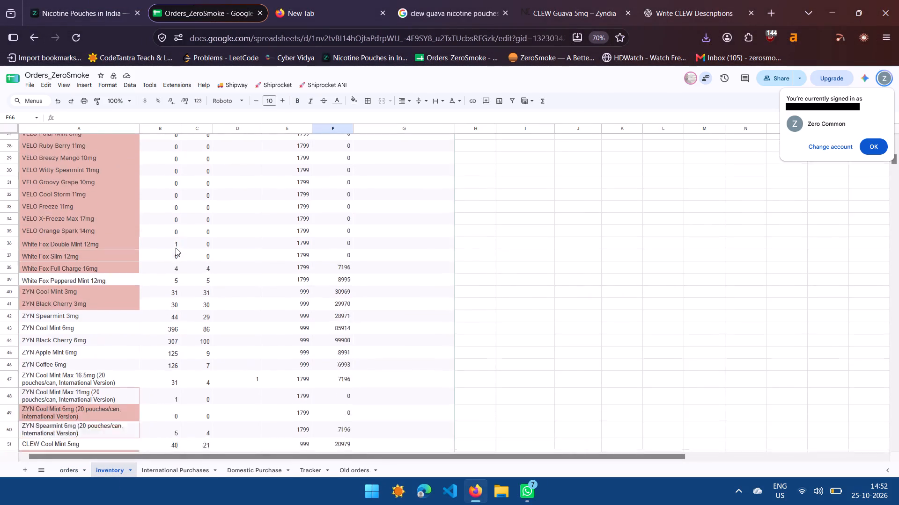
scroll(176, 248, up, 1)
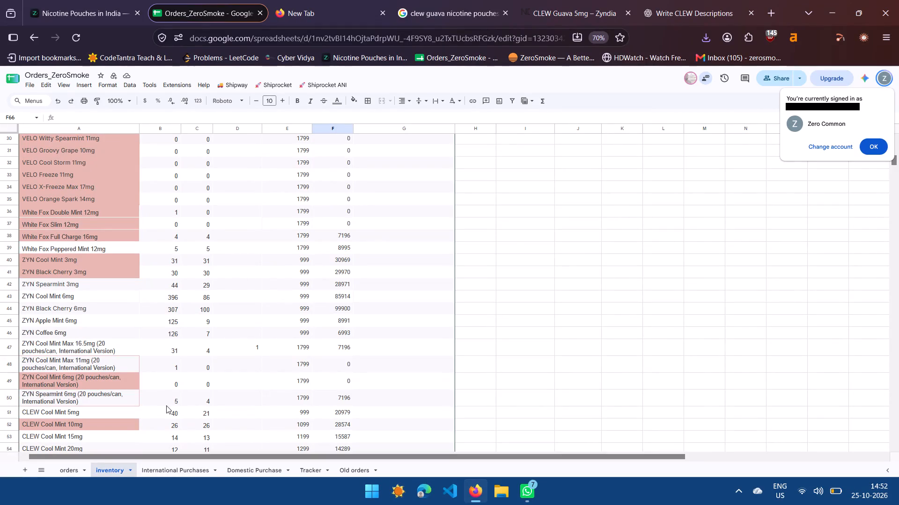
scroll(206, 324, up, 1)
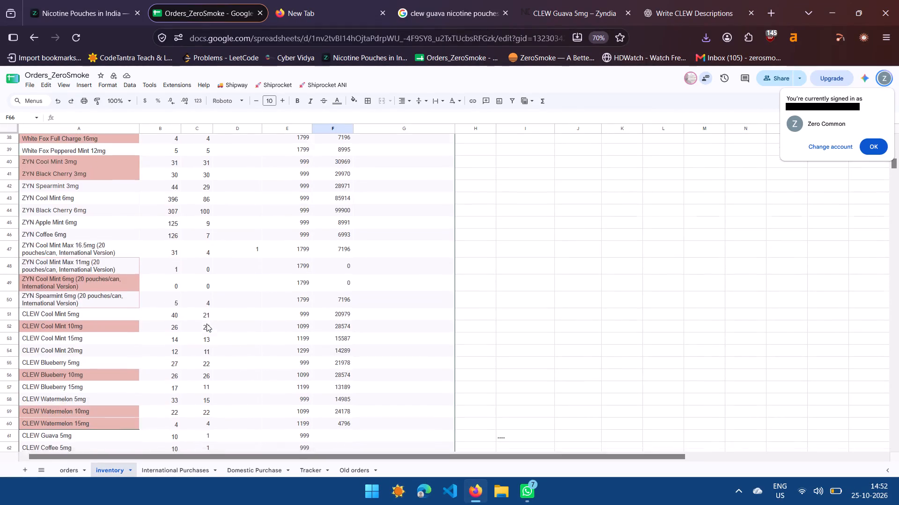
scroll(206, 324, up, 11)
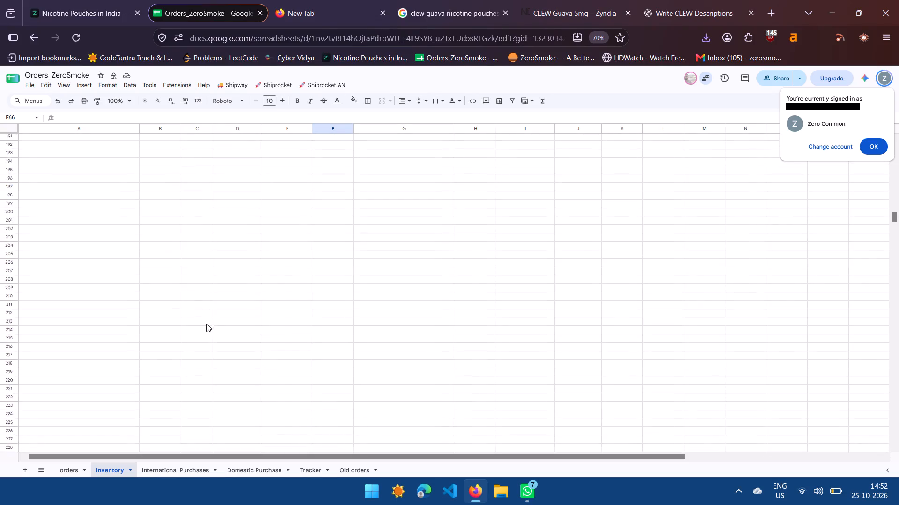
scroll(206, 324, up, 8)
scroll(206, 324, down, 4)
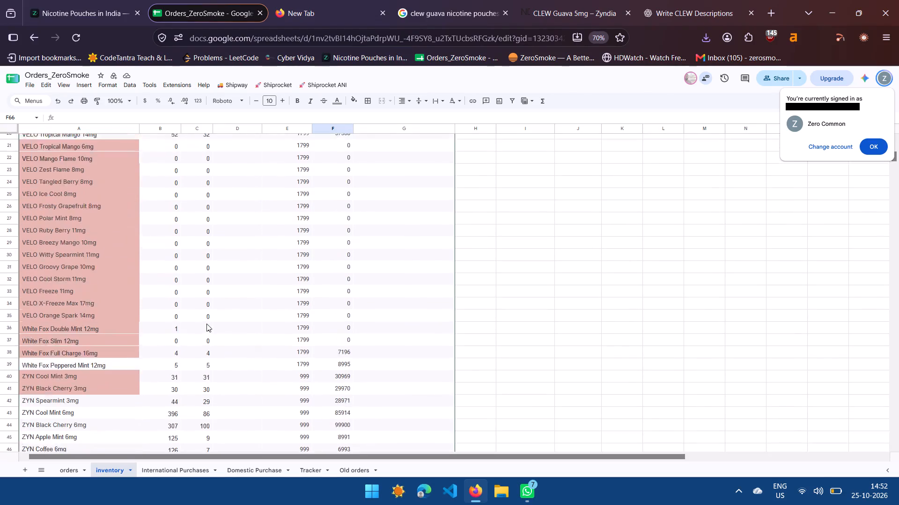
scroll(206, 324, down, 2)
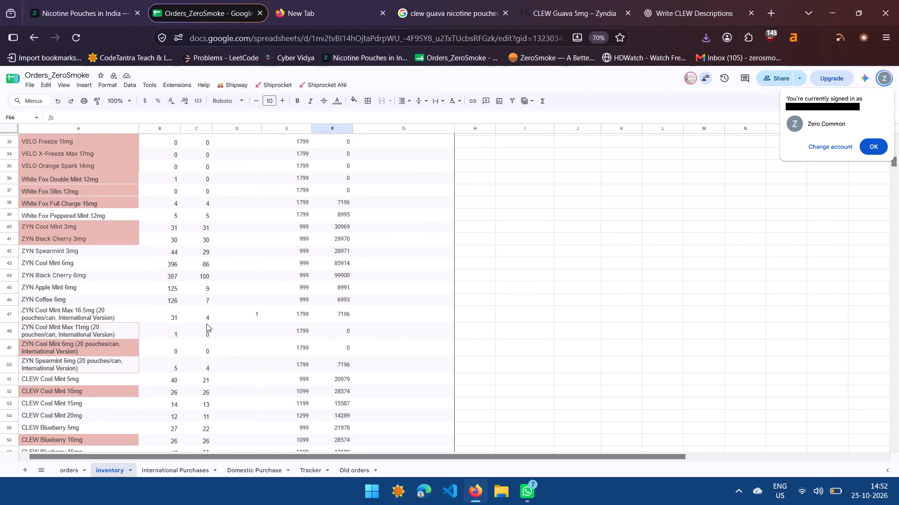
click(109, 0)
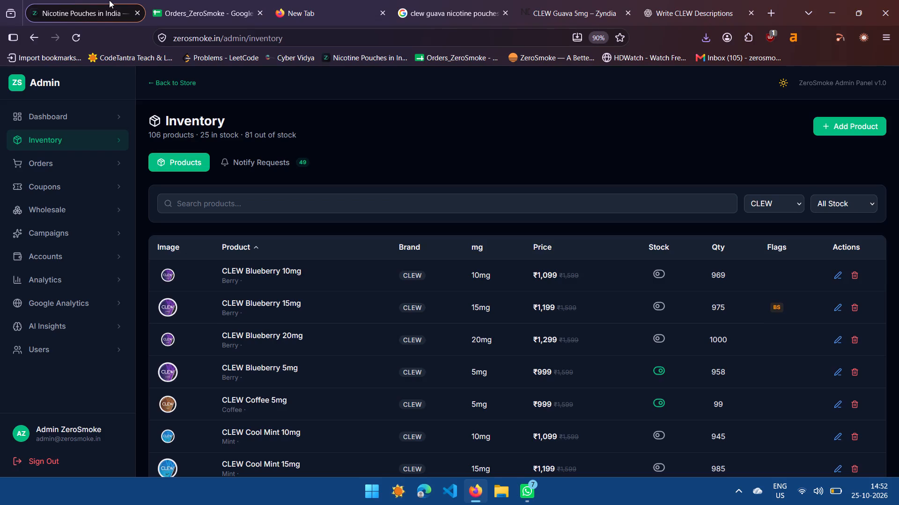
key(ctrl+Tab)
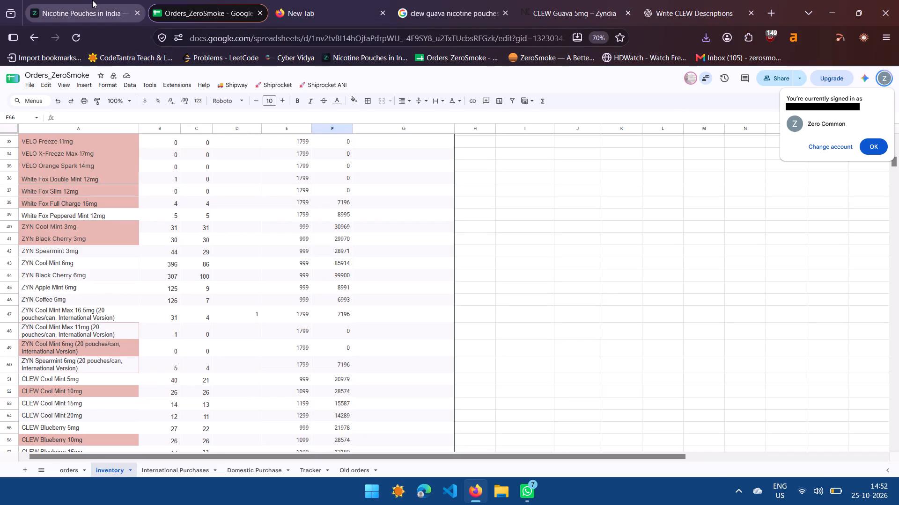
Search the admin panel's orders for "deep" and examine the details of the pending order from 24 Oct 2026.
click(88, 0)
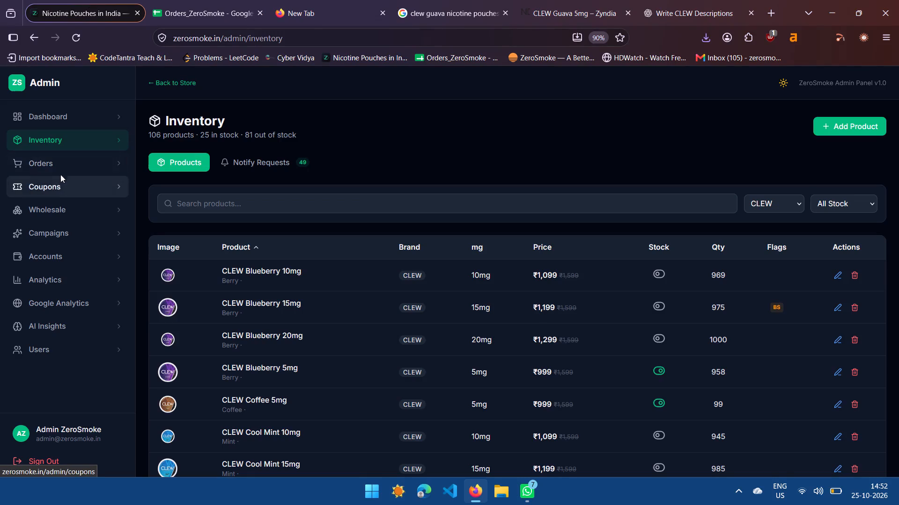
click(59, 170)
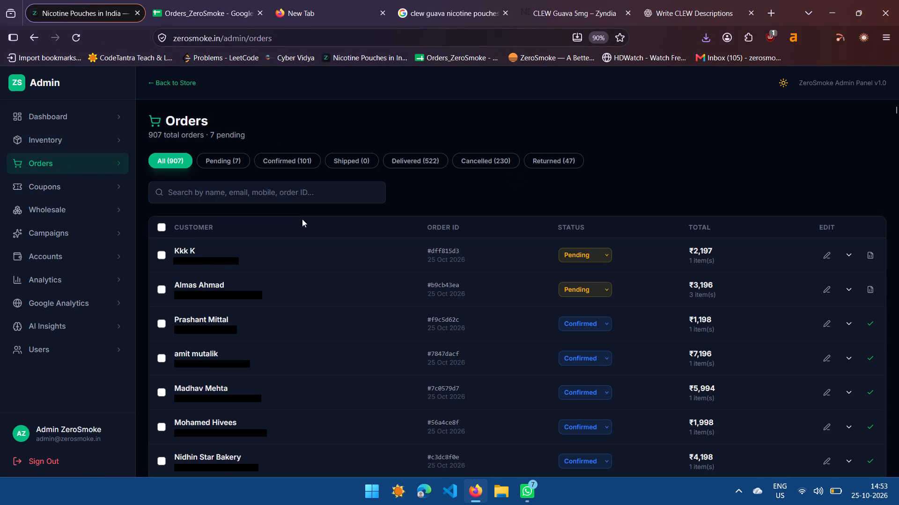
click(290, 199)
text(dee)
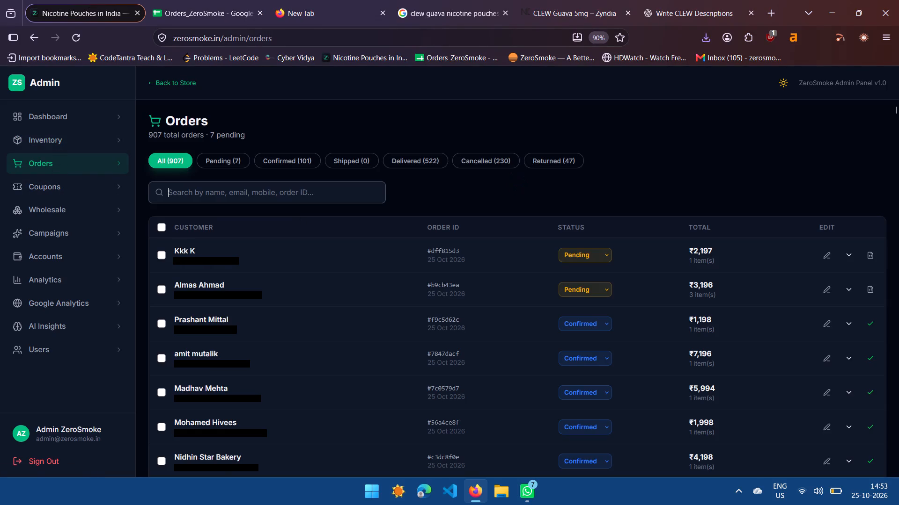
key(p)
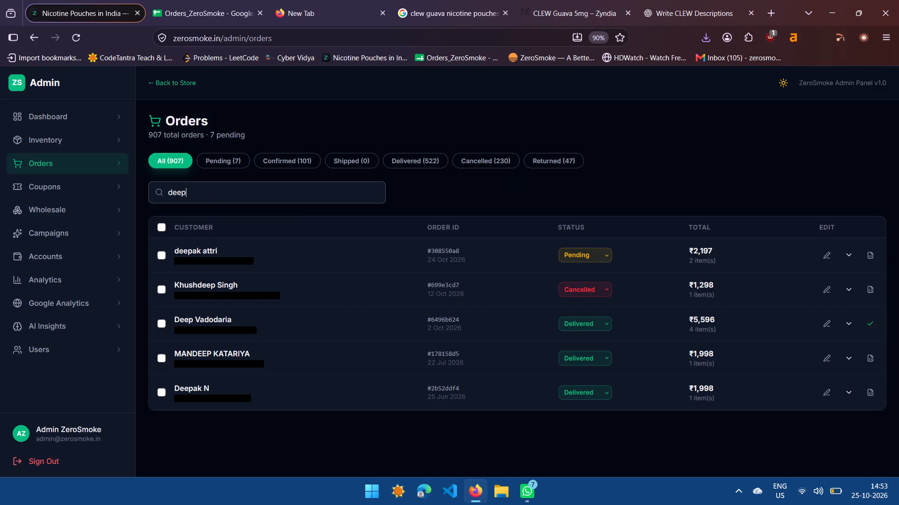
click(294, 260)
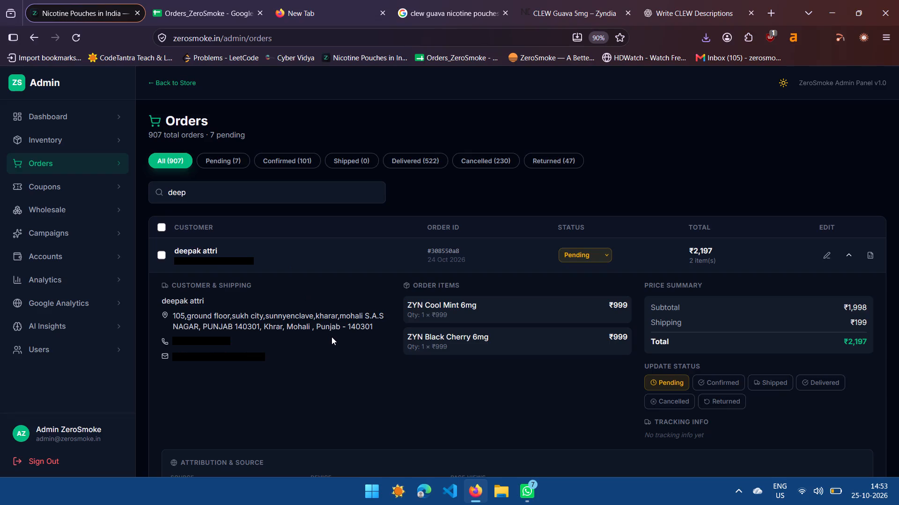
scroll(332, 337, down, 1)
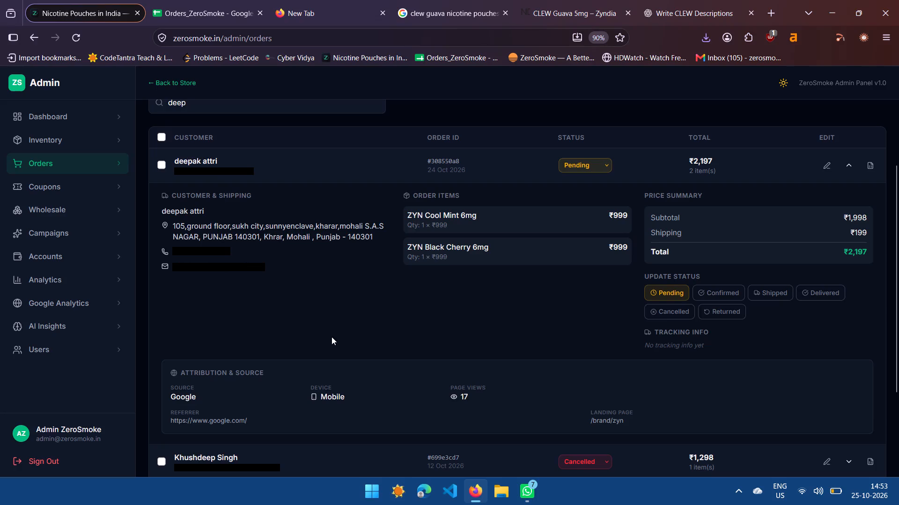
scroll(332, 337, up, 1)
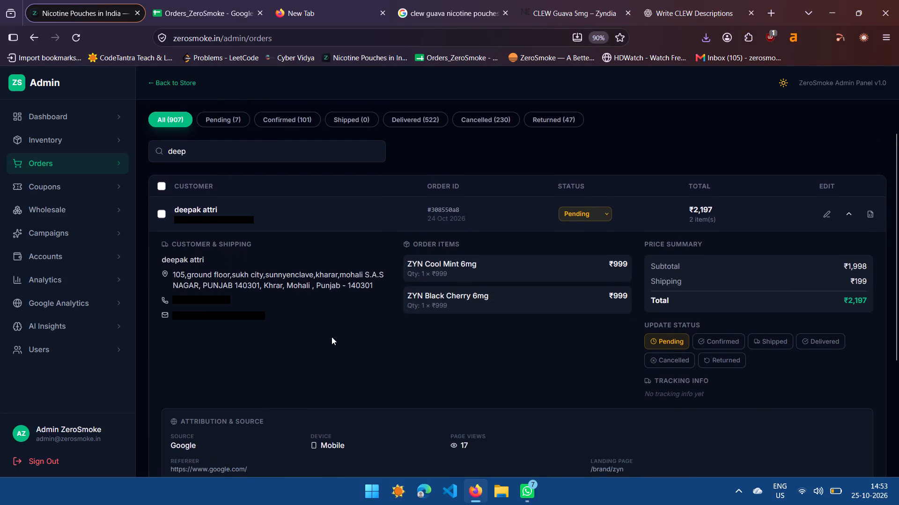
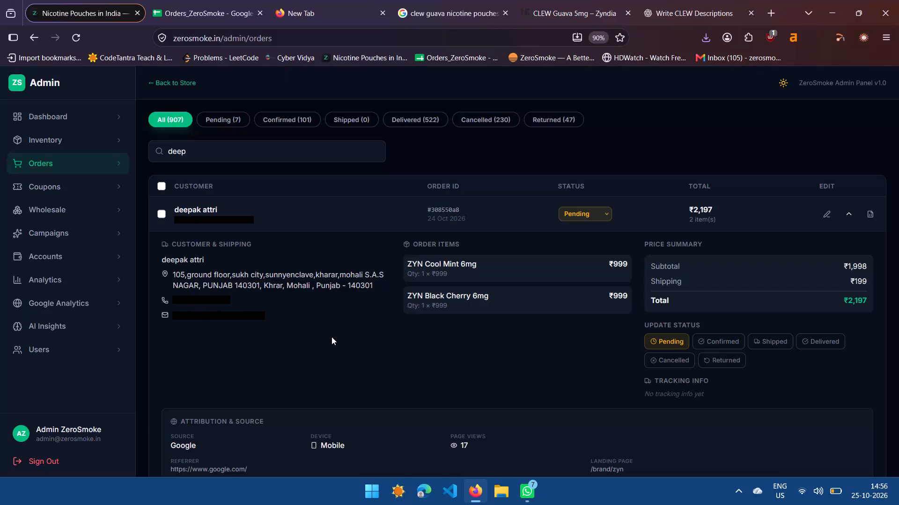
Clear the "deep" search and filter the orders to Pending.
click(203, 142)
key(BackSpace)
key(BackSpace)
key(BackSpace)
key(BackSpace)
key(BackSpace)
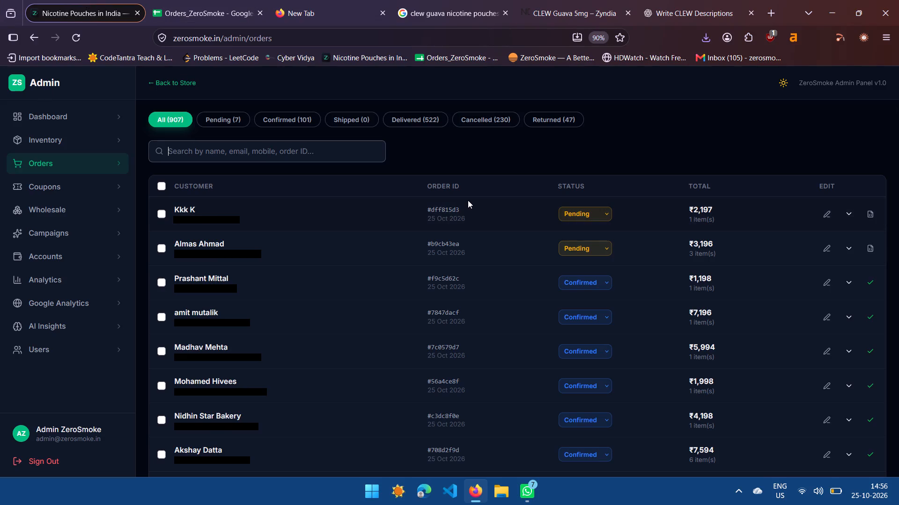
click(231, 122)
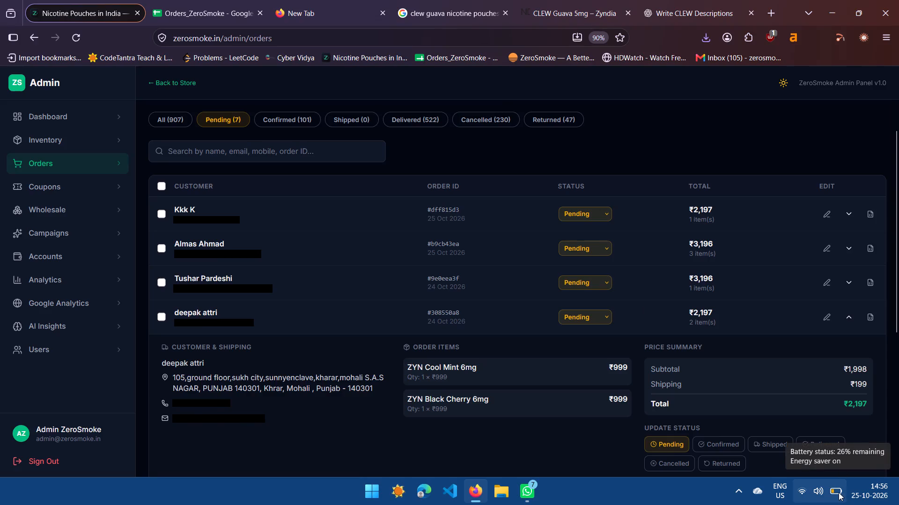
Examine the details of the first pending order, including its shipping, order items and attribution.
click(262, 206)
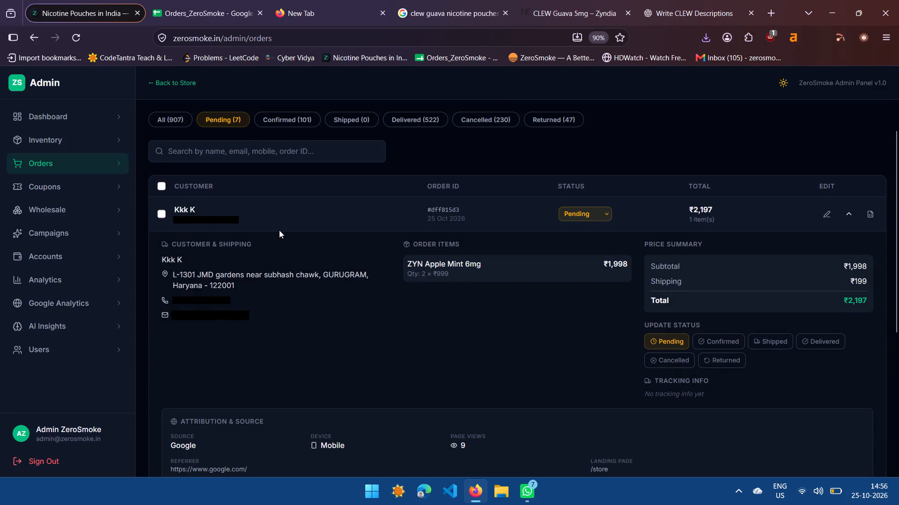
scroll(279, 230, down, 1)
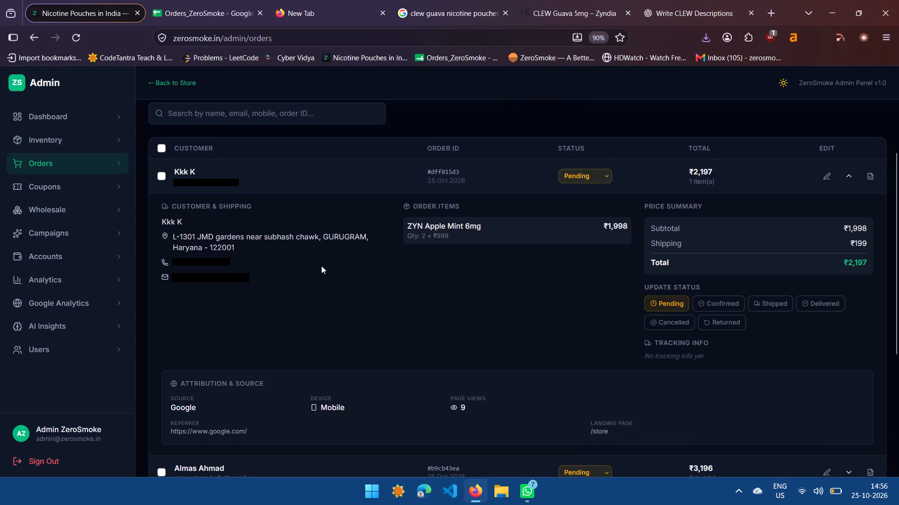
scroll(321, 266, down, 1)
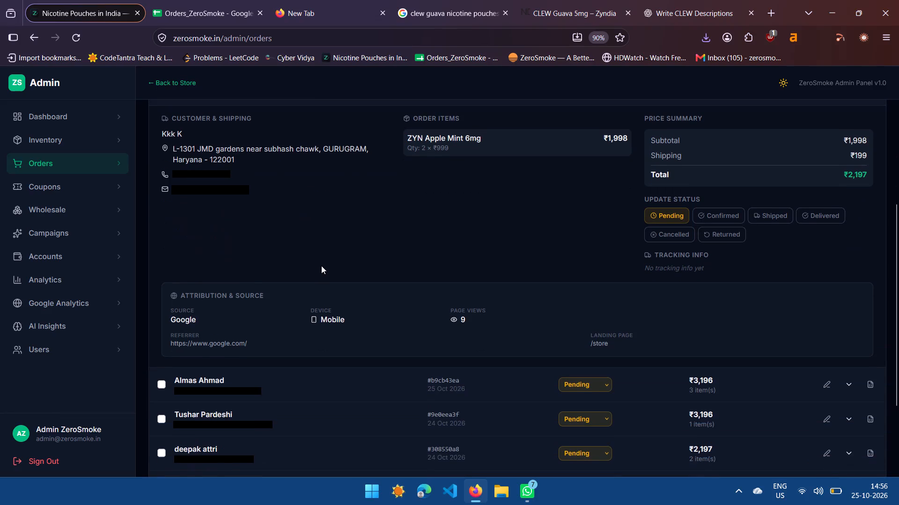
scroll(321, 266, down, 1)
Examine the second pending order, checking the customer's shipping address, the CLEW order items, the price summary and the attribution.
click(301, 306)
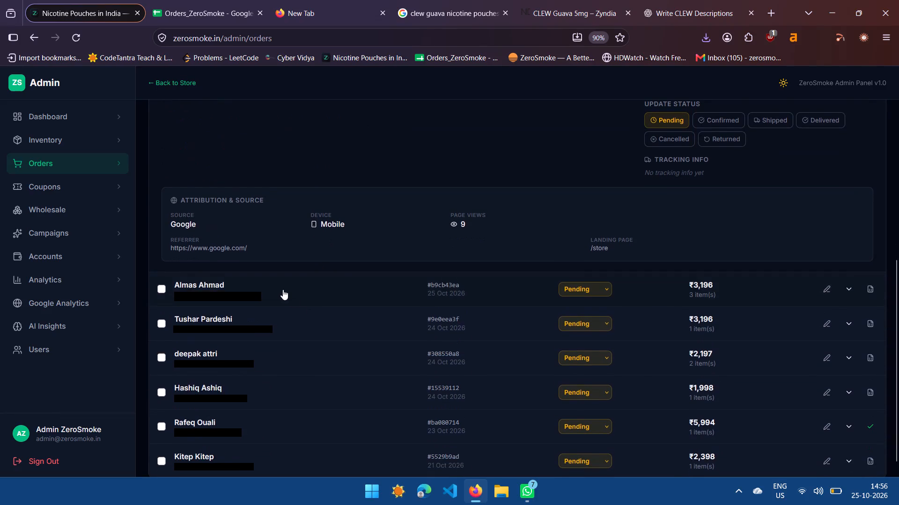
click(283, 289)
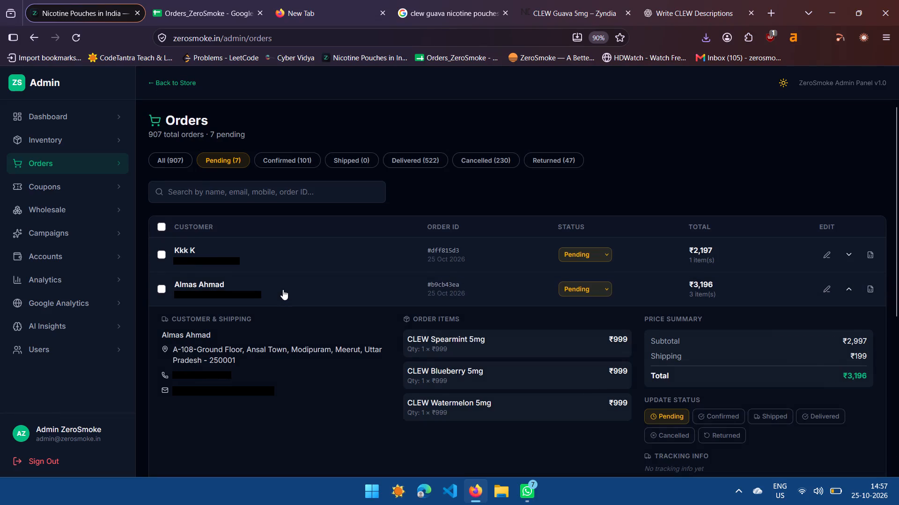
drag(291, 353, 332, 356)
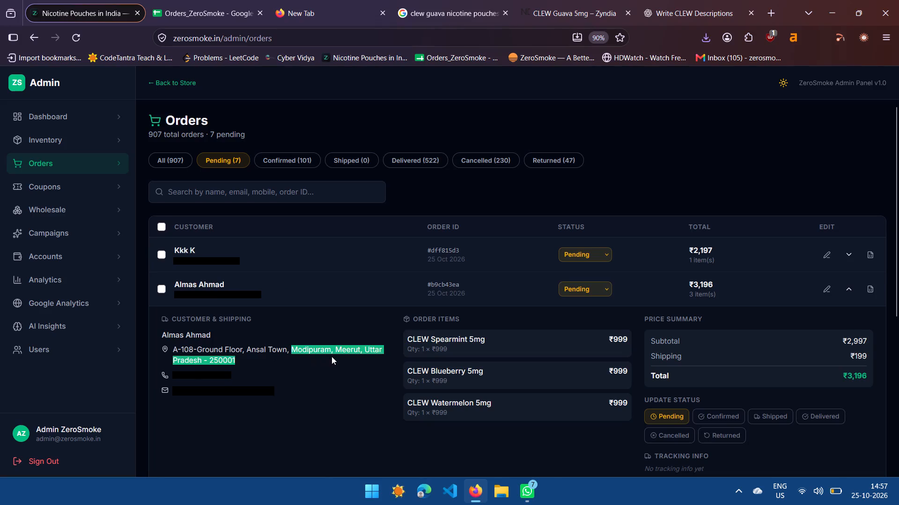
drag(332, 356, 331, 351)
click(331, 351)
drag(331, 351, 322, 348)
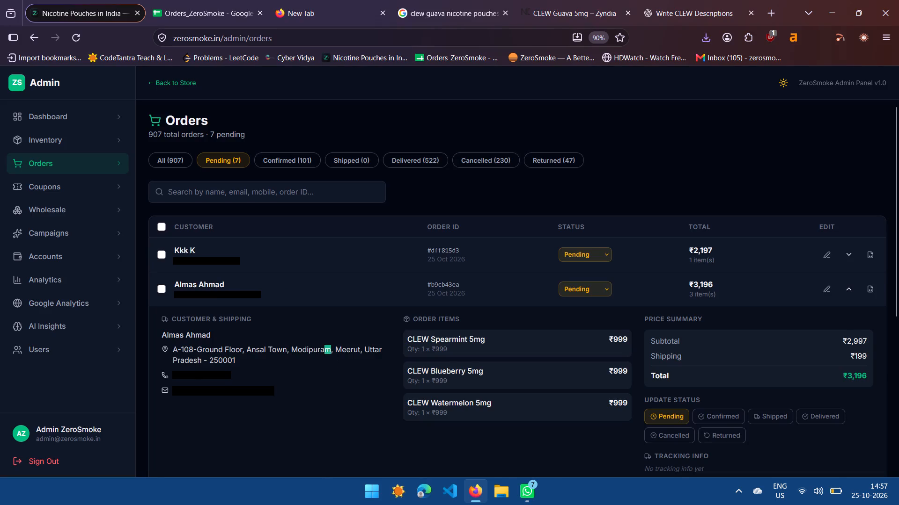
drag(322, 348, 291, 350)
click(291, 350)
drag(291, 350, 323, 356)
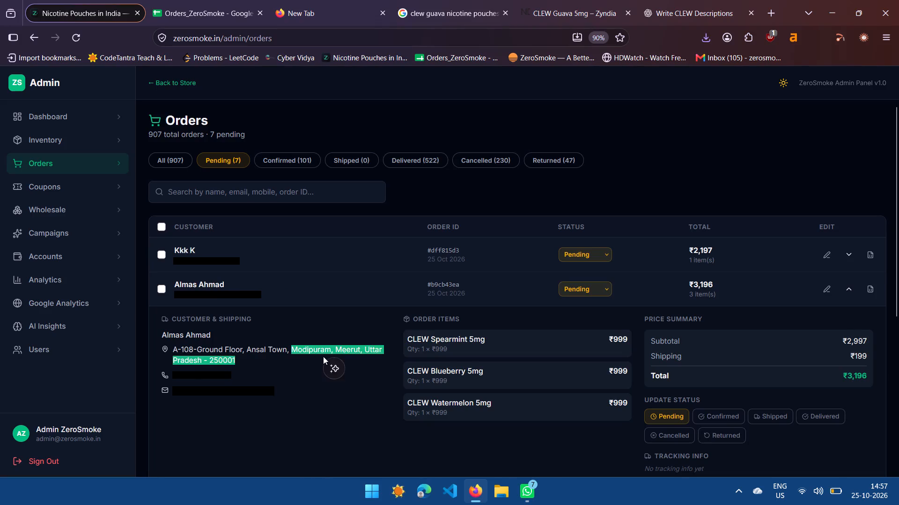
click(323, 356)
scroll(297, 341, down, 1)
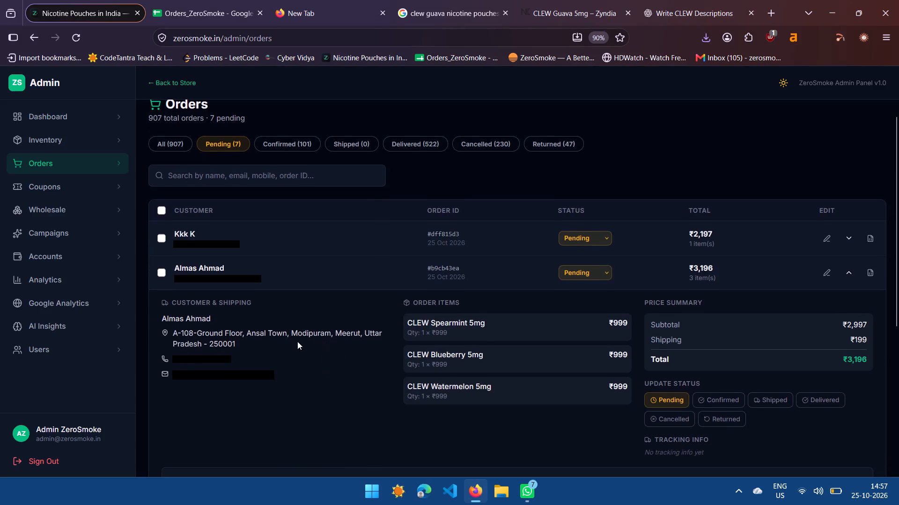
drag(291, 334, 342, 338)
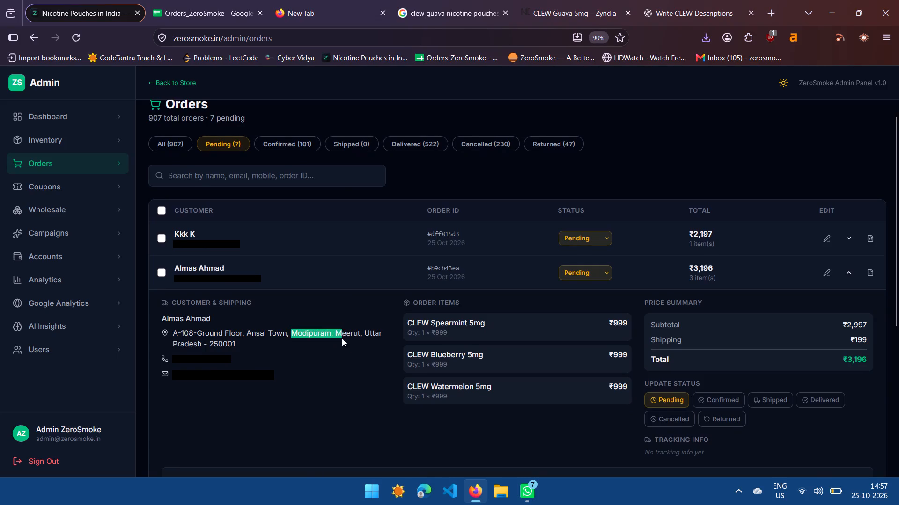
drag(342, 338, 365, 335)
click(365, 335)
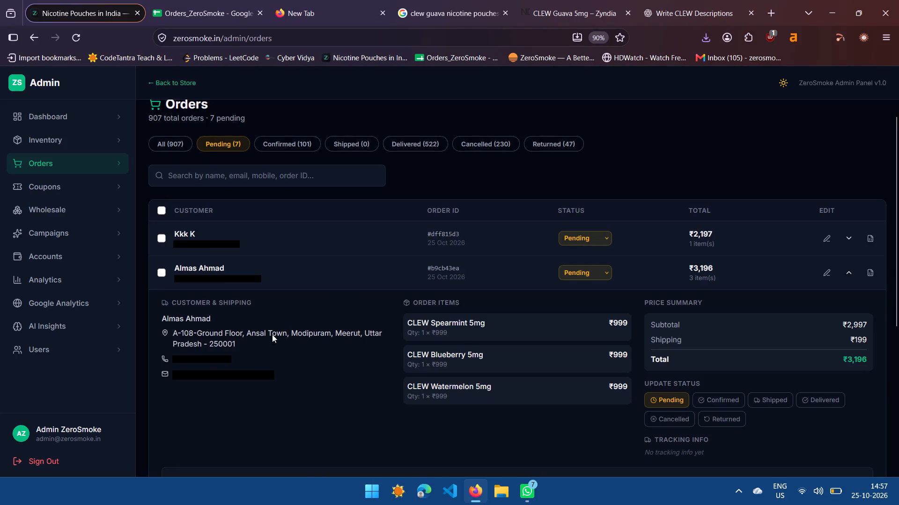
drag(160, 315, 250, 360)
click(250, 360)
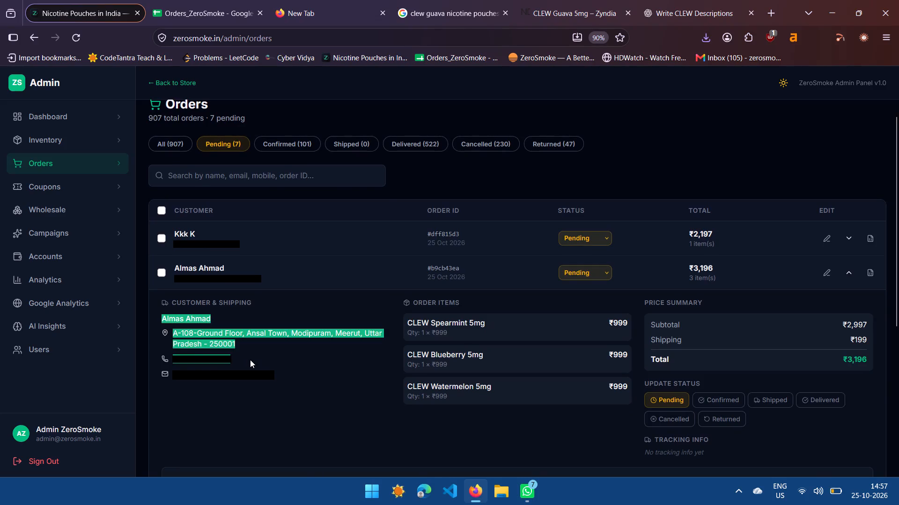
drag(250, 360, 156, 315)
click(156, 315)
drag(156, 315, 224, 344)
drag(224, 344, 242, 367)
click(242, 367)
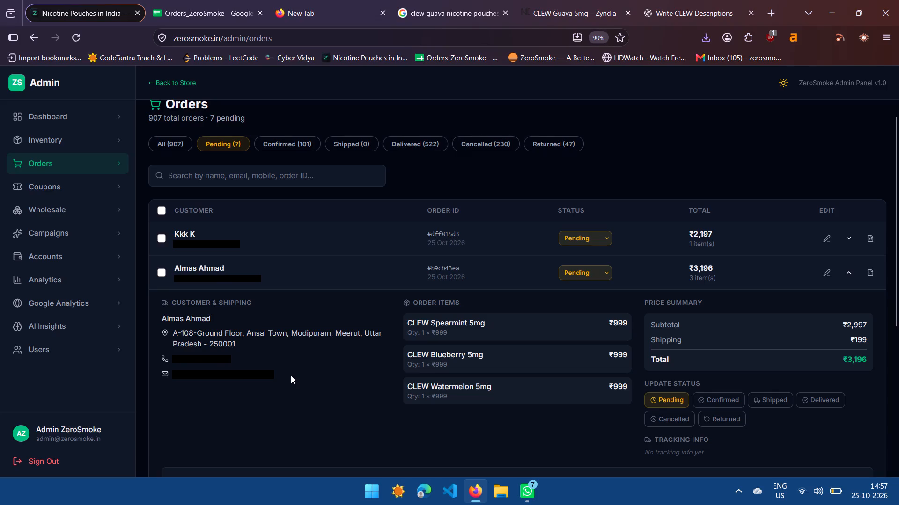
scroll(291, 375, down, 1)
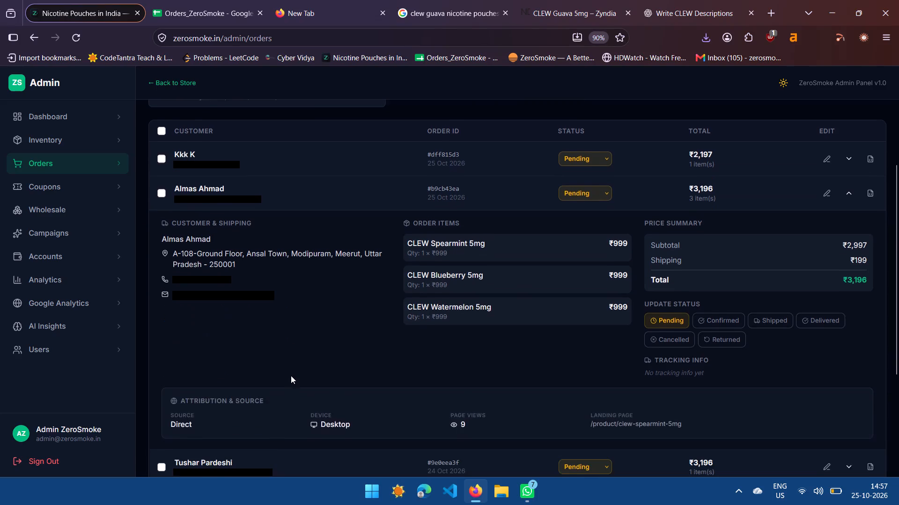
scroll(291, 375, down, 1)
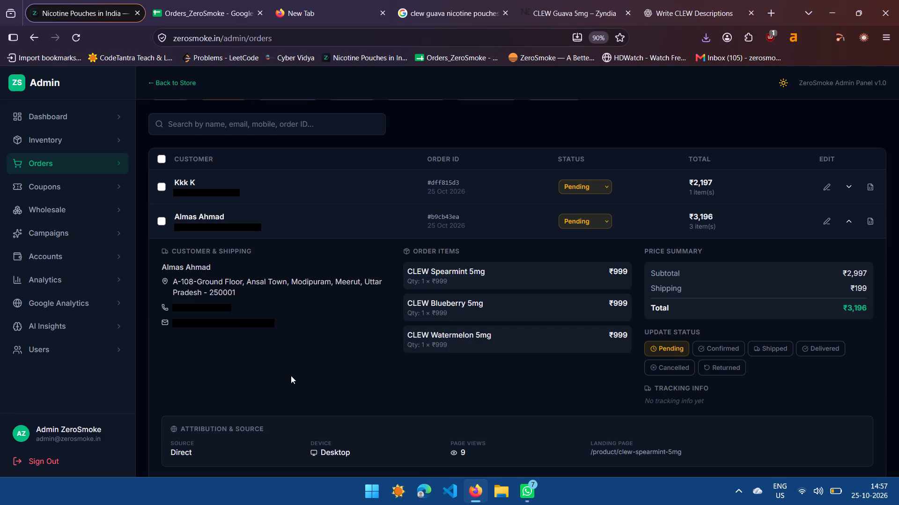
Examine the remaining pending orders from 24 Oct back to 21 Oct 2026 one by one, checking their shipping details and order items.
scroll(291, 375, down, 1)
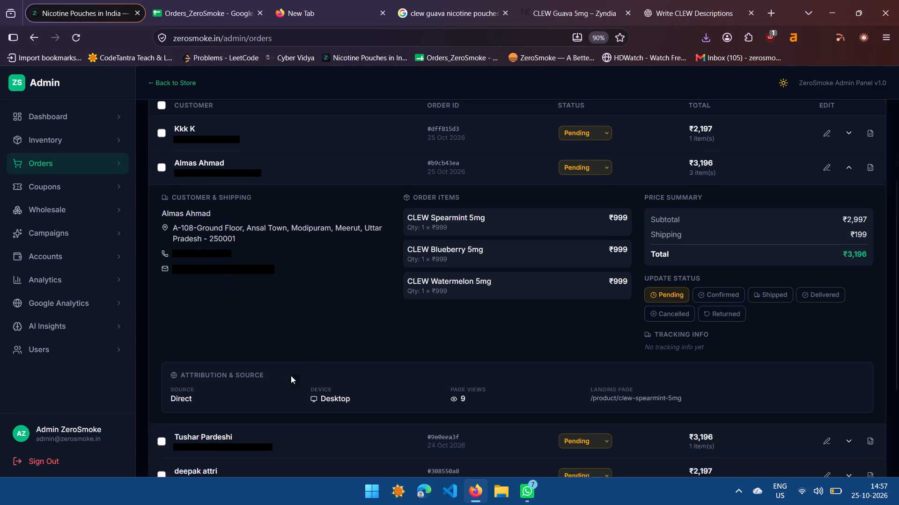
scroll(291, 375, down, 1)
click(243, 371)
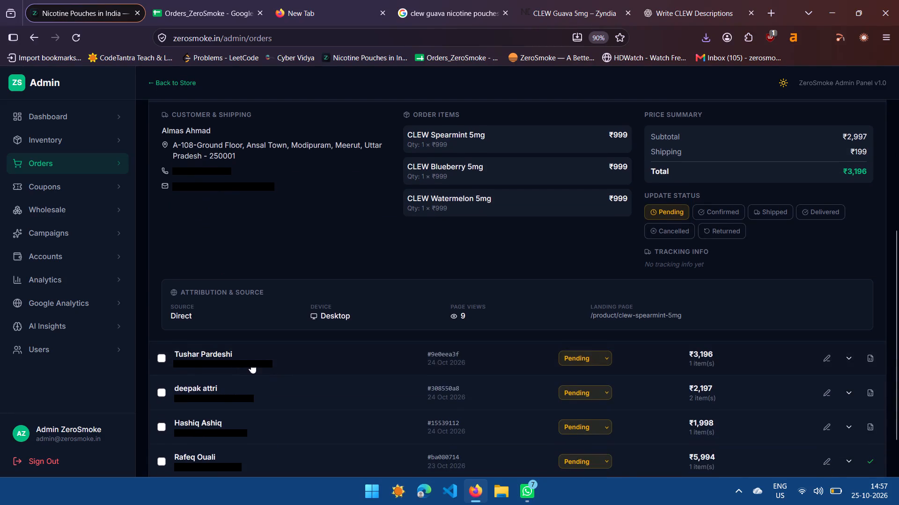
click(251, 363)
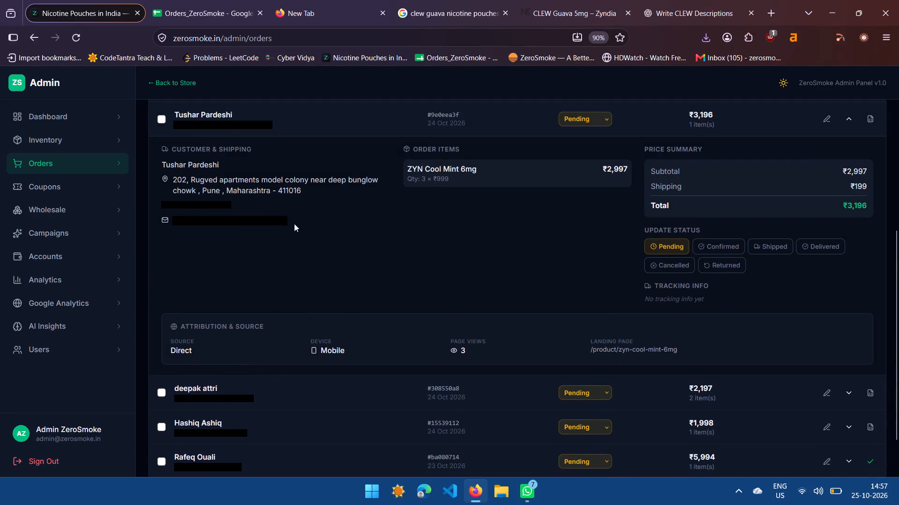
scroll(294, 224, down, 2)
click(243, 339)
scroll(243, 339, down, 3)
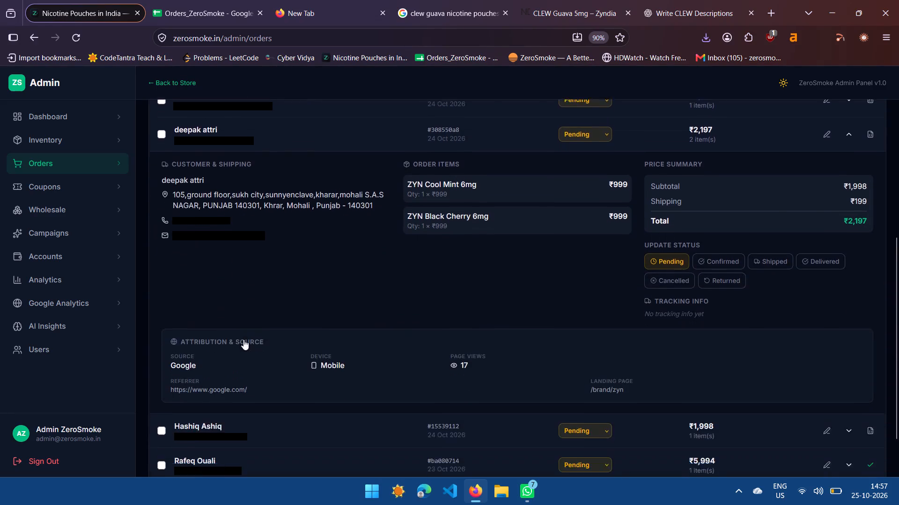
click(235, 396)
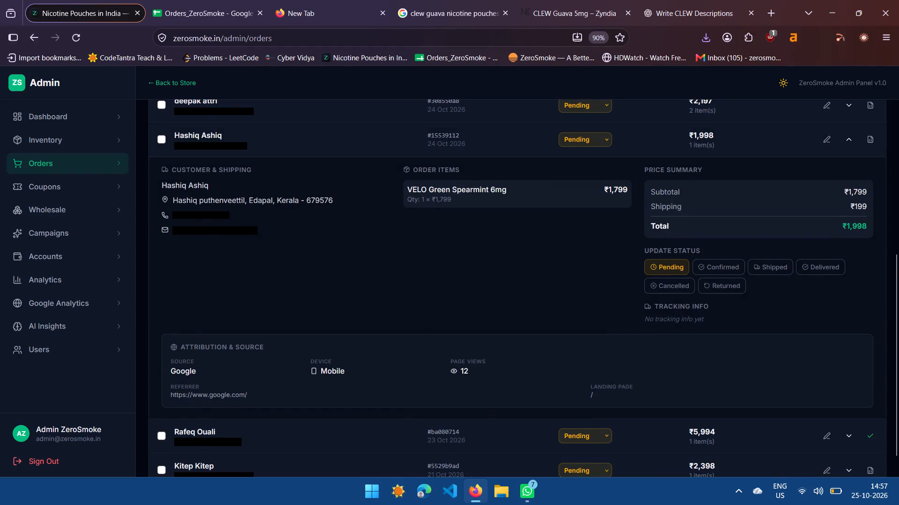
scroll(235, 396, down, 1)
click(229, 417)
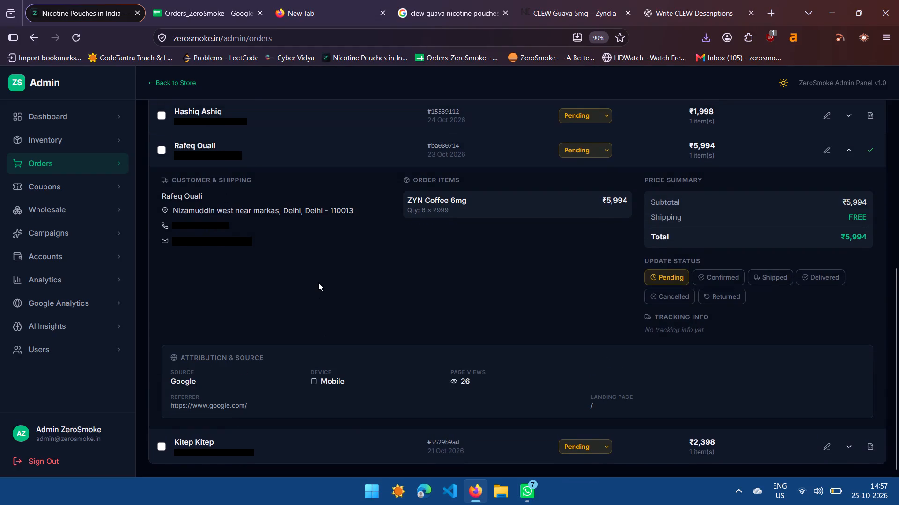
scroll(292, 202, down, 1)
scroll(298, 291, down, 1)
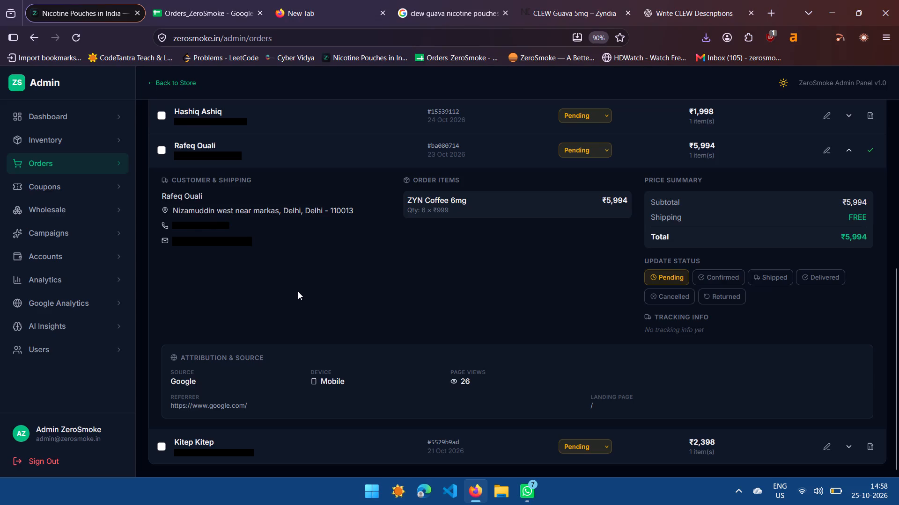
scroll(300, 392, down, 2)
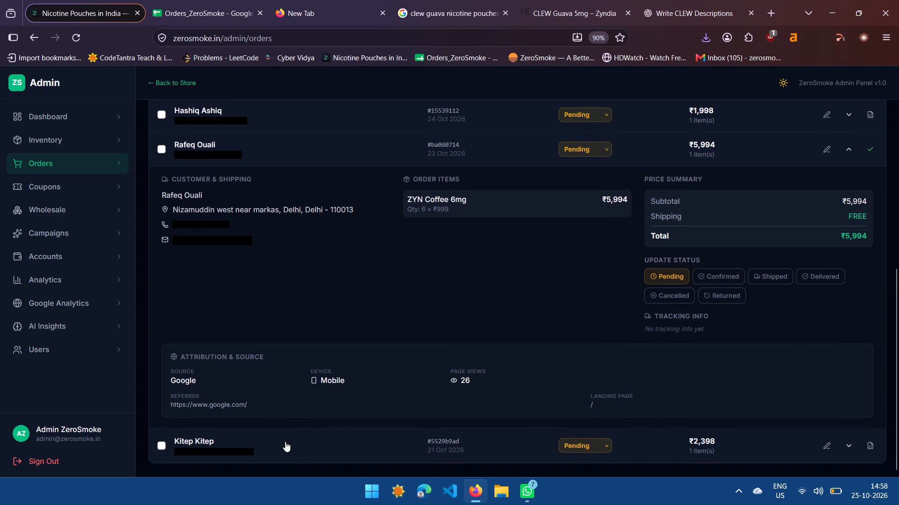
click(284, 450)
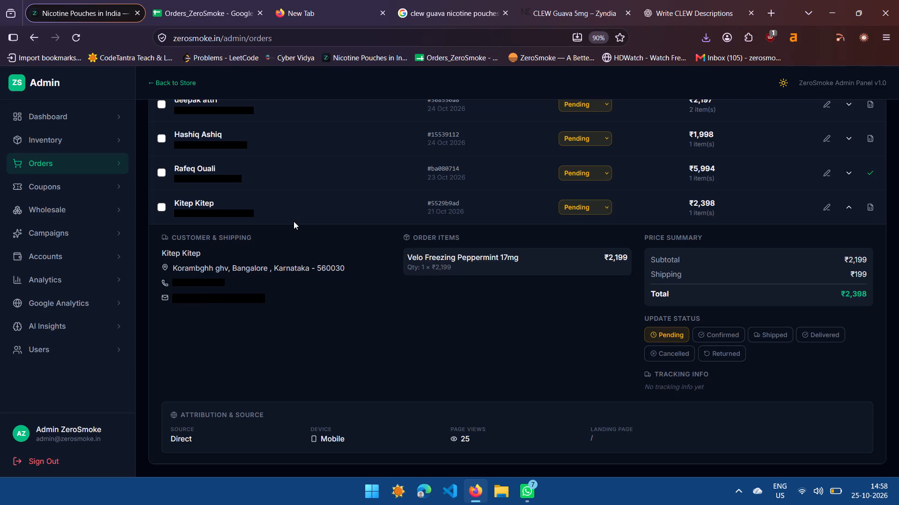
Review the latest rows in the orders sheet of Orders_ZeroSmoke, checking products, payment mode, inventory checkboxes and Shiprocket columns.
click(172, 0)
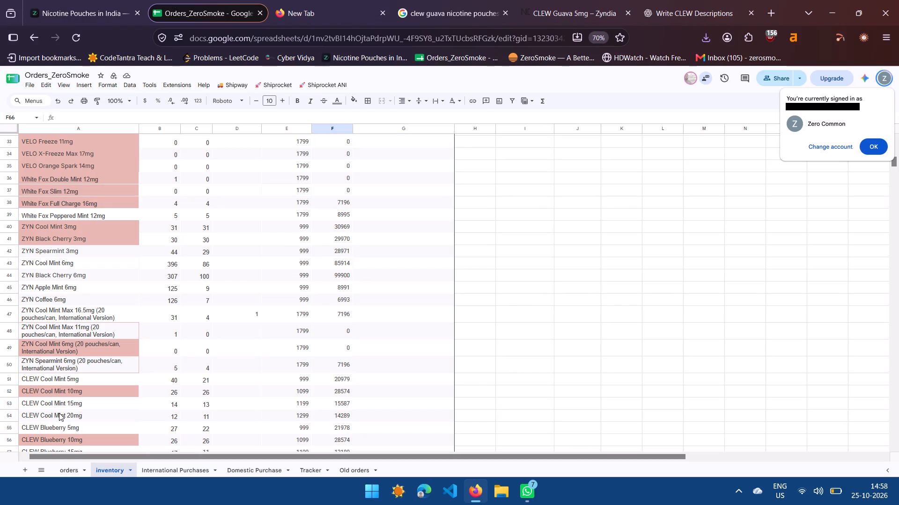
click(62, 469)
scroll(323, 335, right, 1)
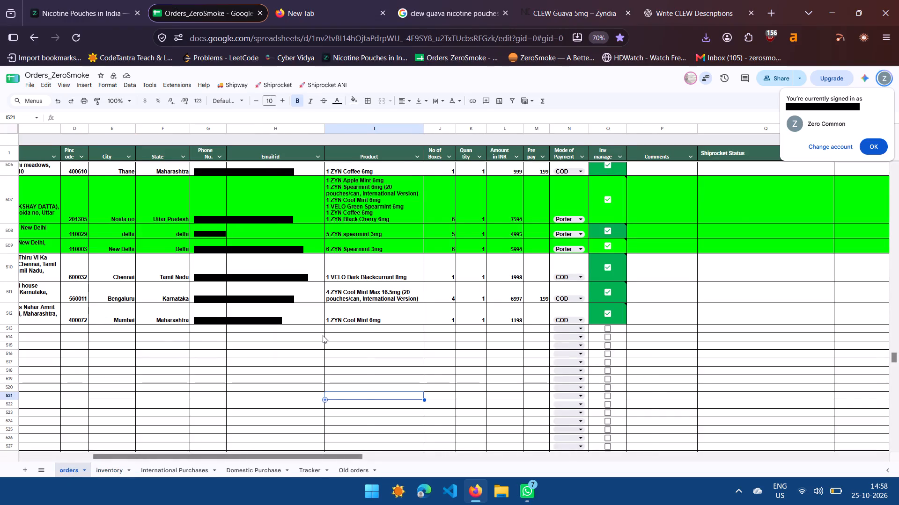
scroll(323, 335, right, 1)
scroll(323, 335, left, 2)
scroll(323, 335, up, 1)
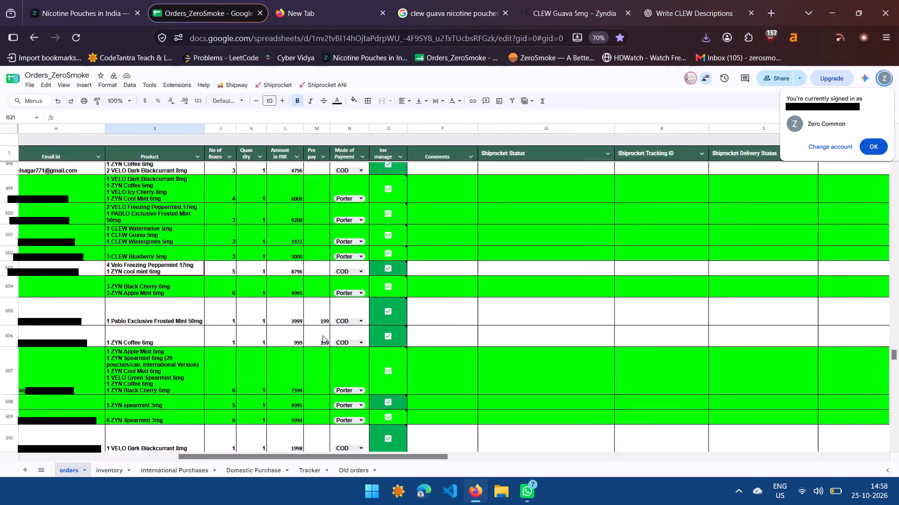
scroll(323, 335, up, 2)
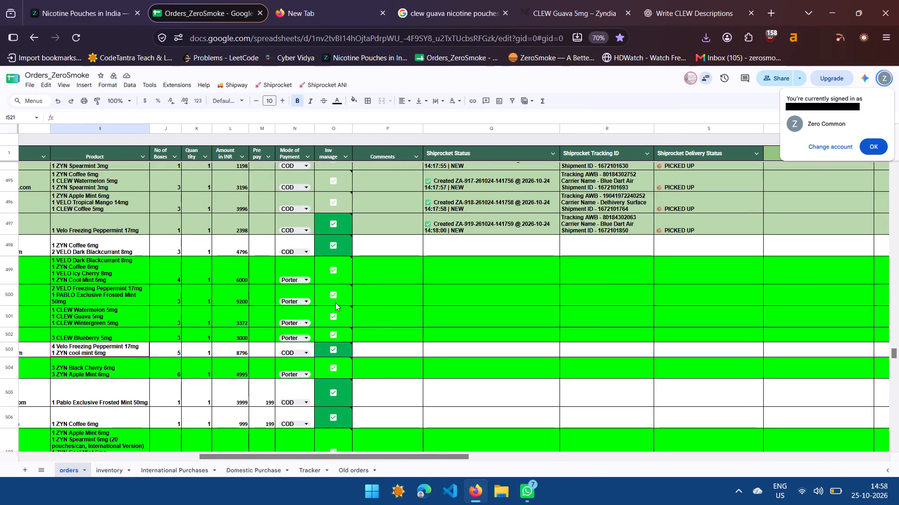
scroll(349, 317, down, 3)
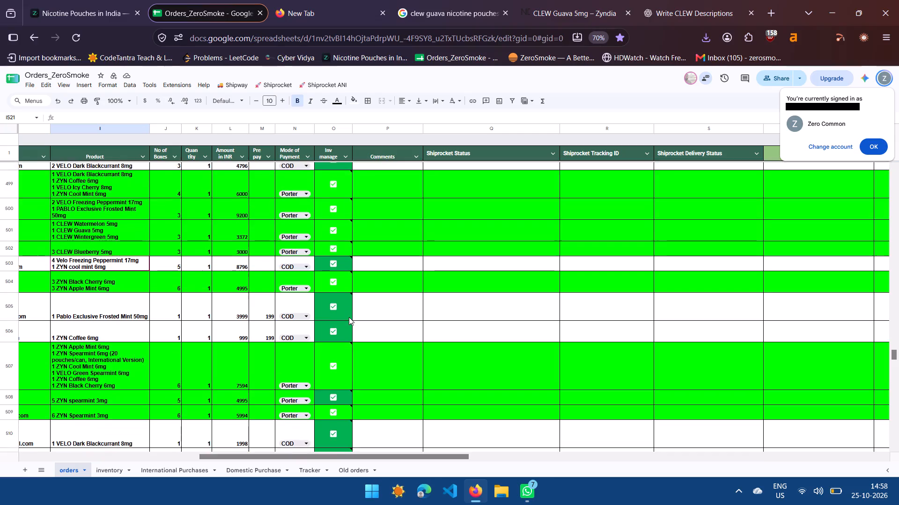
scroll(349, 317, down, 2)
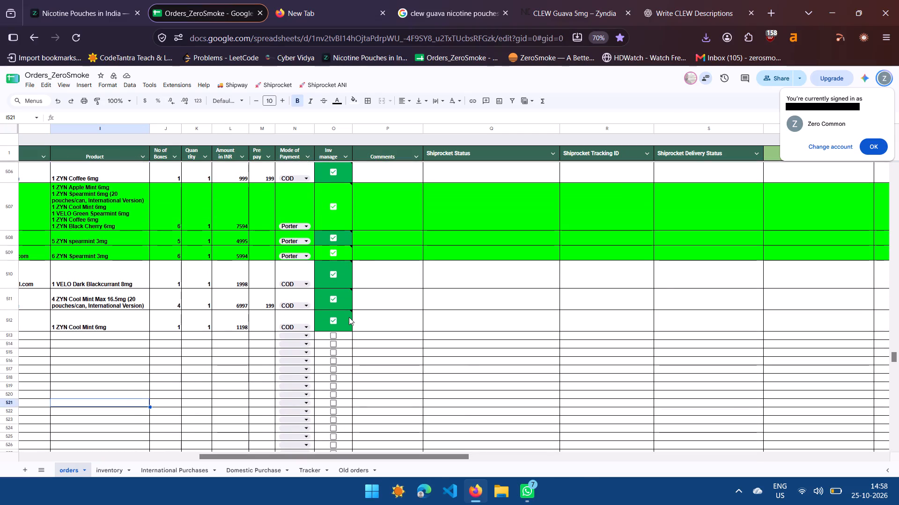
scroll(349, 317, up, 3)
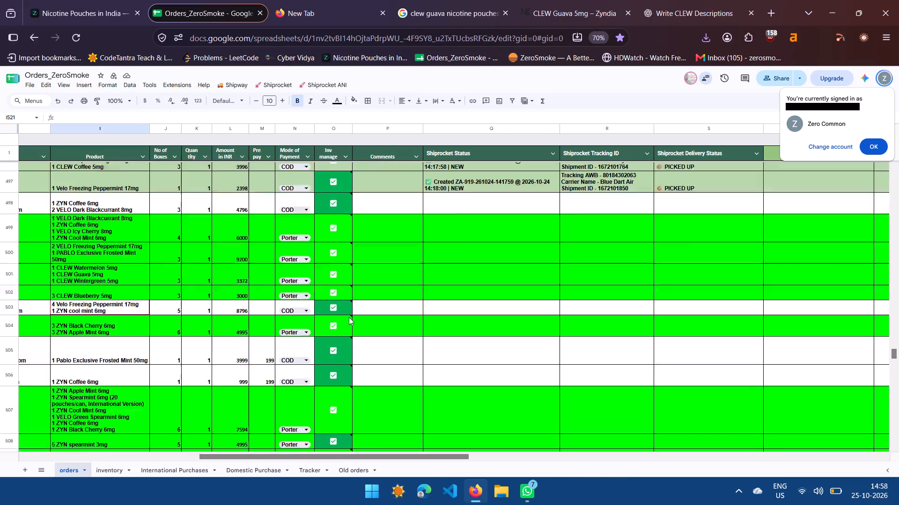
scroll(349, 317, up, 1)
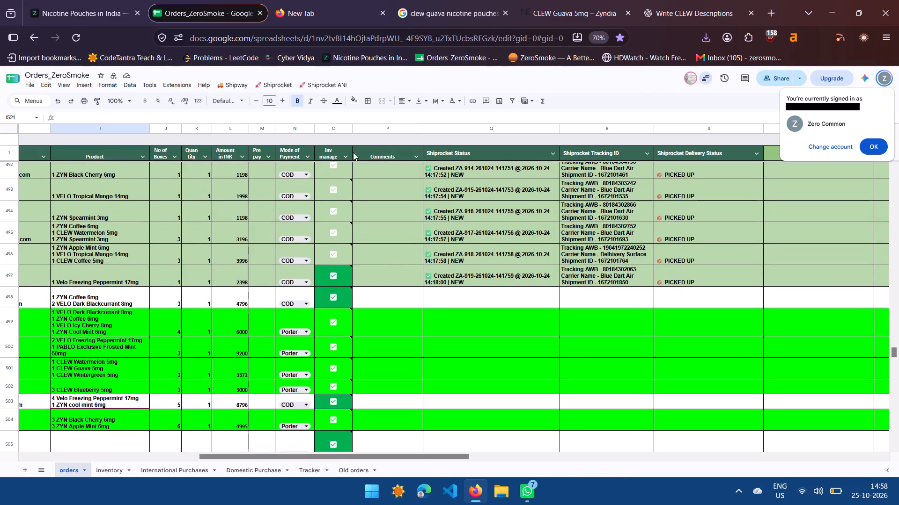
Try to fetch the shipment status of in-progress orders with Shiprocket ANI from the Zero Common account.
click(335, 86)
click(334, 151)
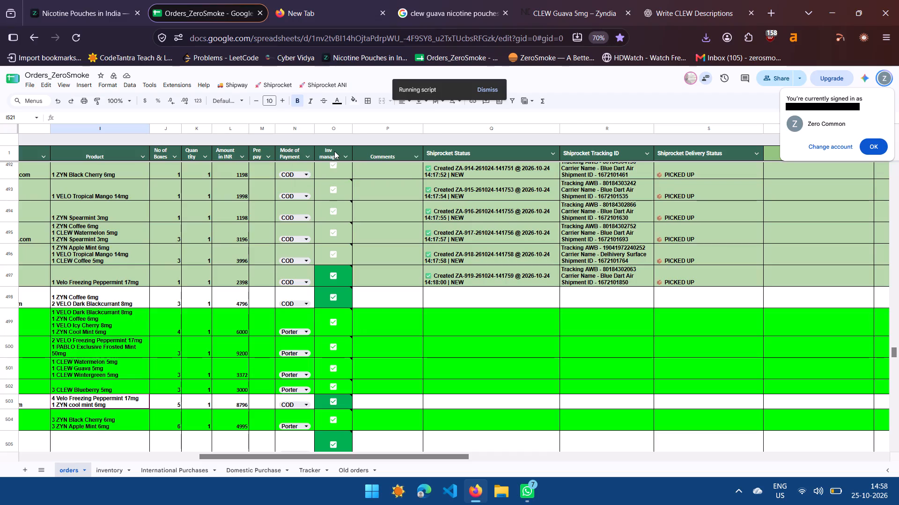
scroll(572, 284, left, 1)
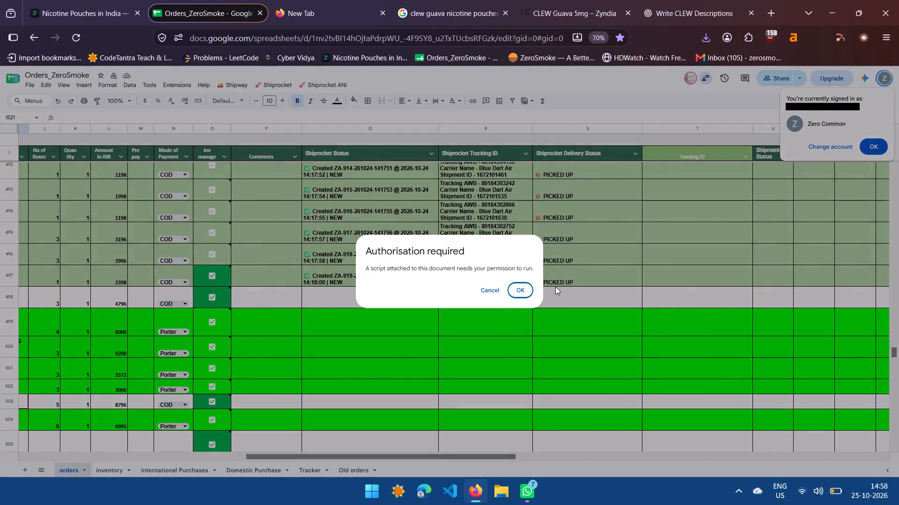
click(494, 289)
Reopen Orders_ZeroSmoke under the zerosmoke account ahead of the existing sheet tab, and close the Nicotine Pouches tab.
click(870, 155)
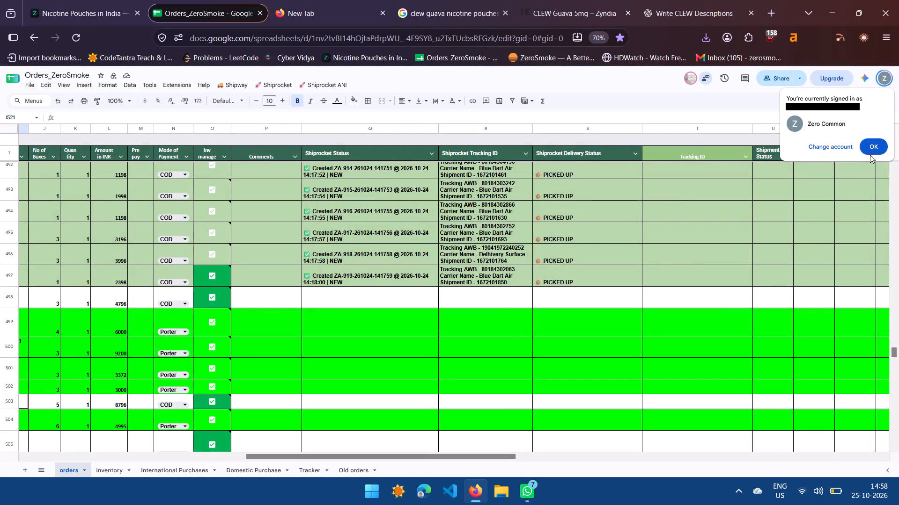
drag(870, 155, 872, 149)
click(872, 149)
click(884, 75)
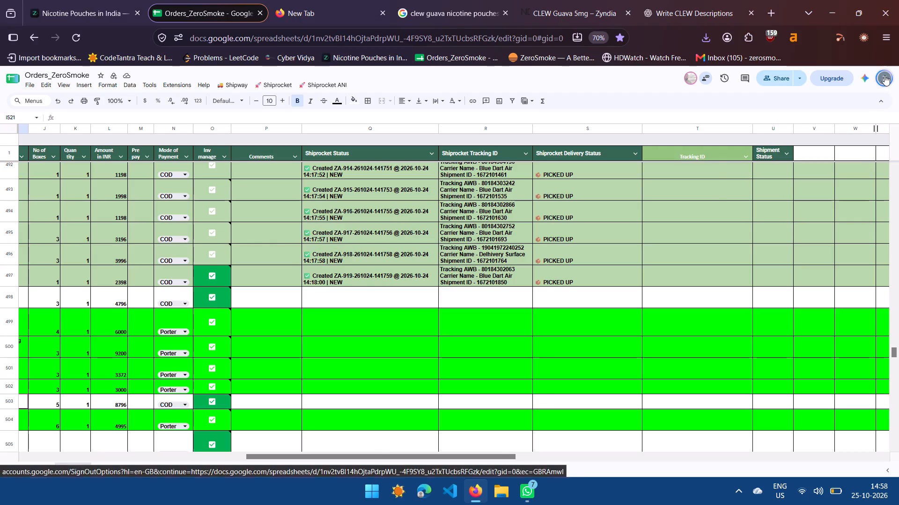
click(774, 209)
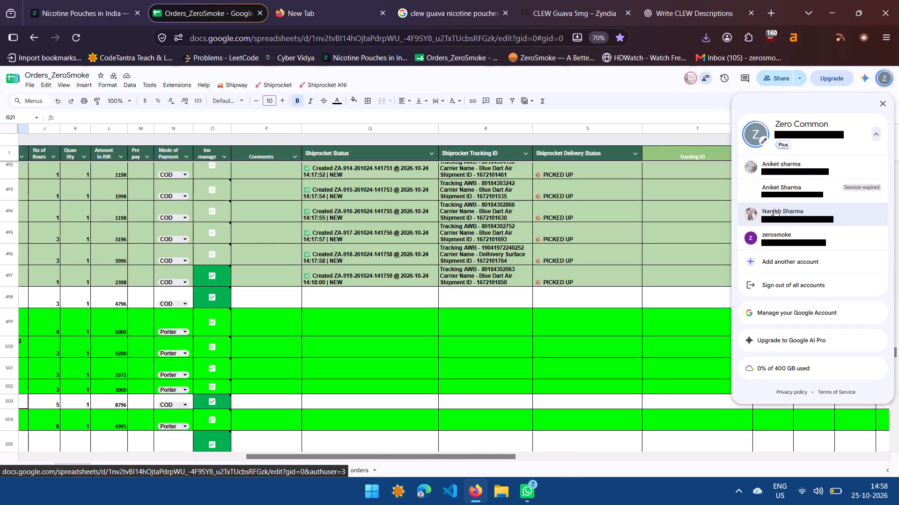
click(777, 228)
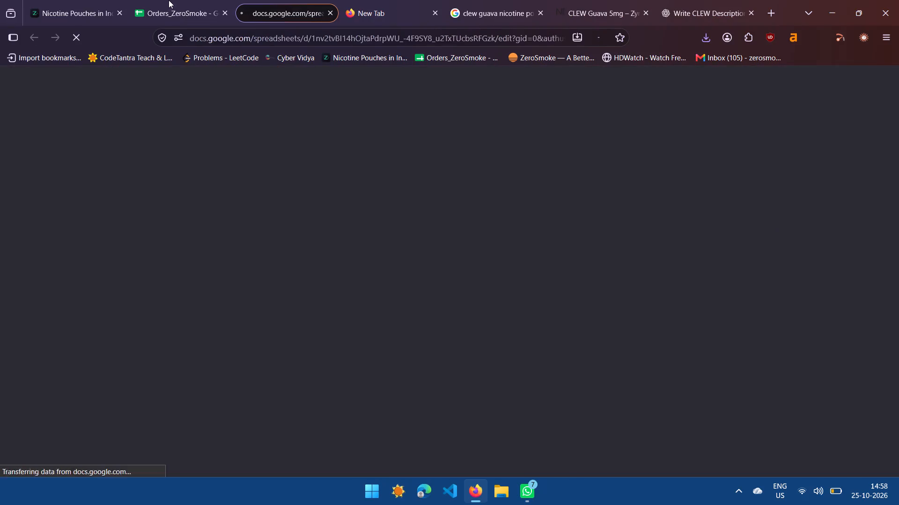
drag(271, 7, 151, 0)
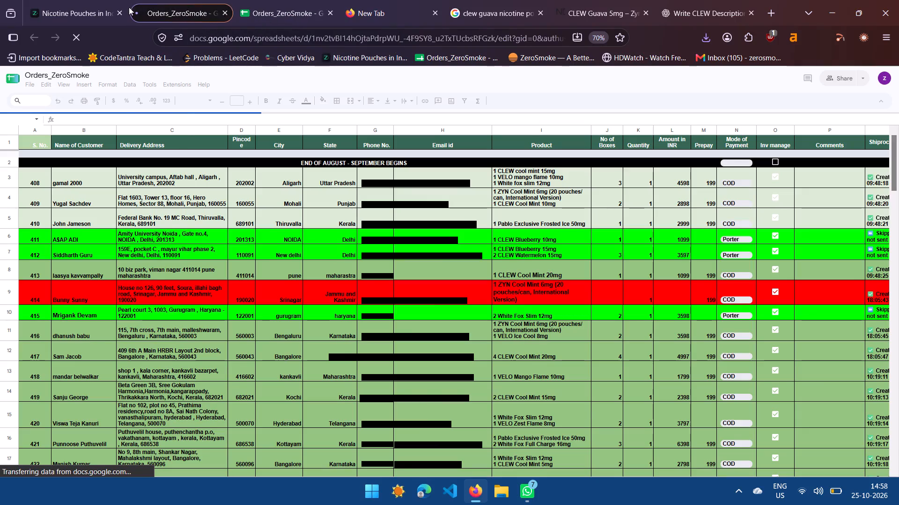
click(122, 12)
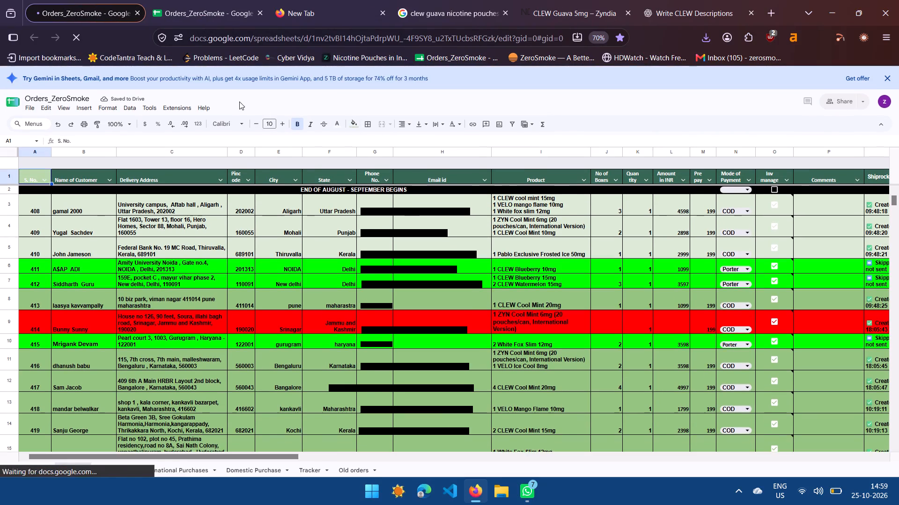
click(886, 82)
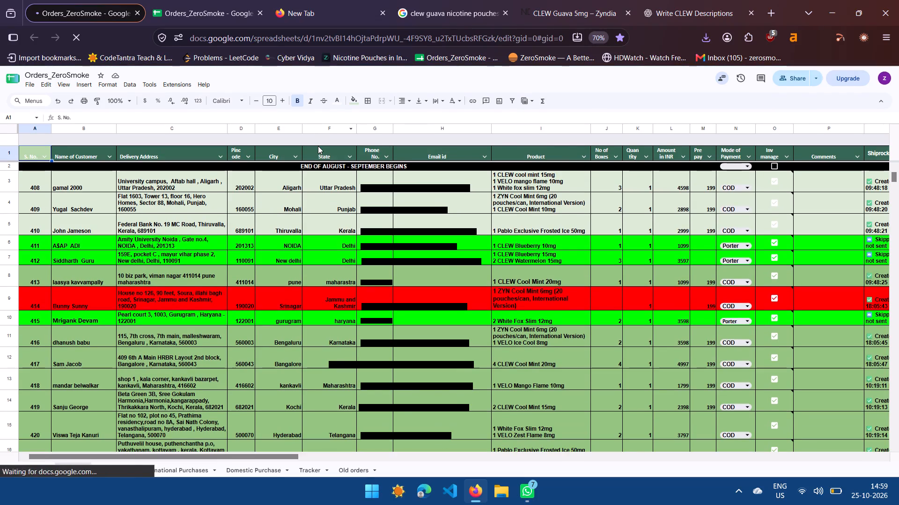
Fetch the shipment status of in-progress orders with Shiprocket ANI in the zerosmoke account's orders sheet.
scroll(343, 285, down, 6)
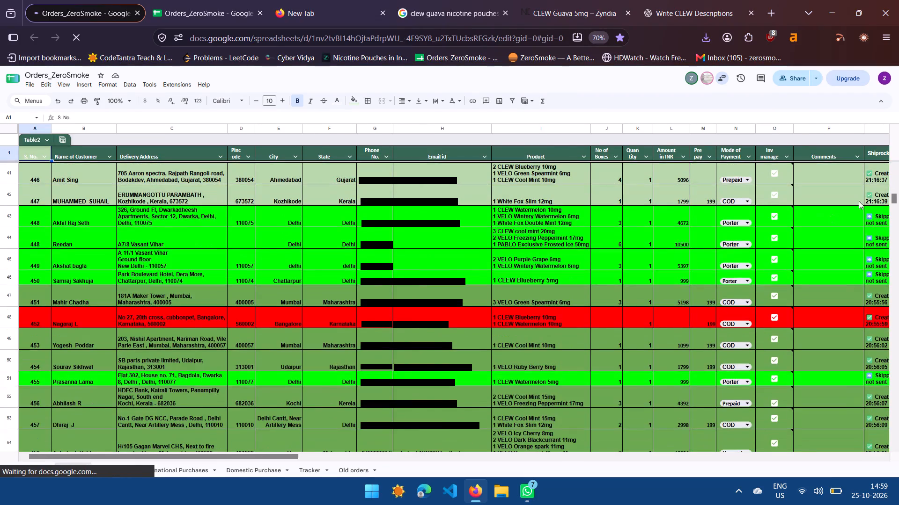
drag(895, 198, 896, 343)
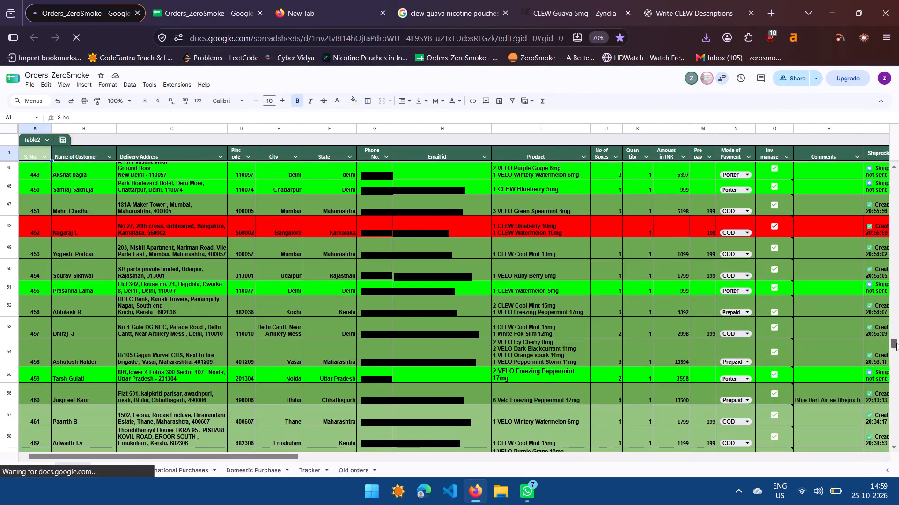
scroll(793, 265, down, 4)
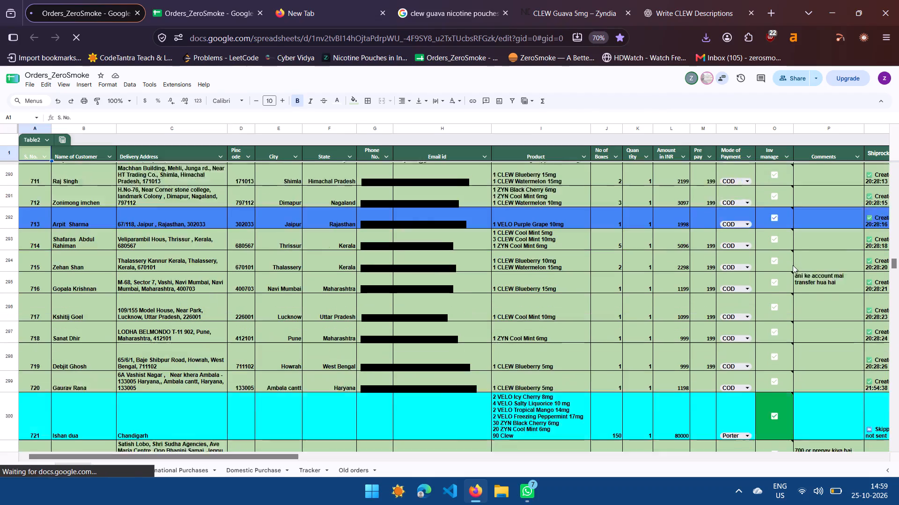
scroll(309, 299, down, 5)
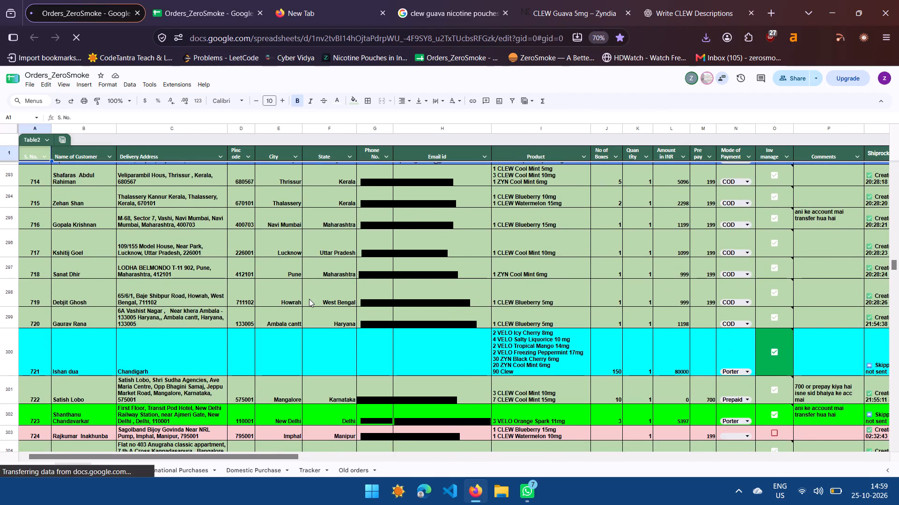
scroll(309, 299, down, 16)
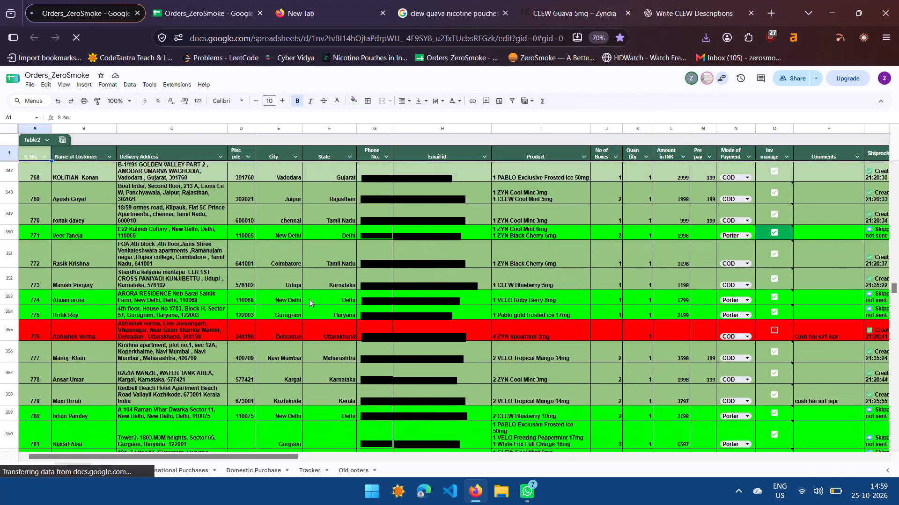
scroll(309, 299, down, 12)
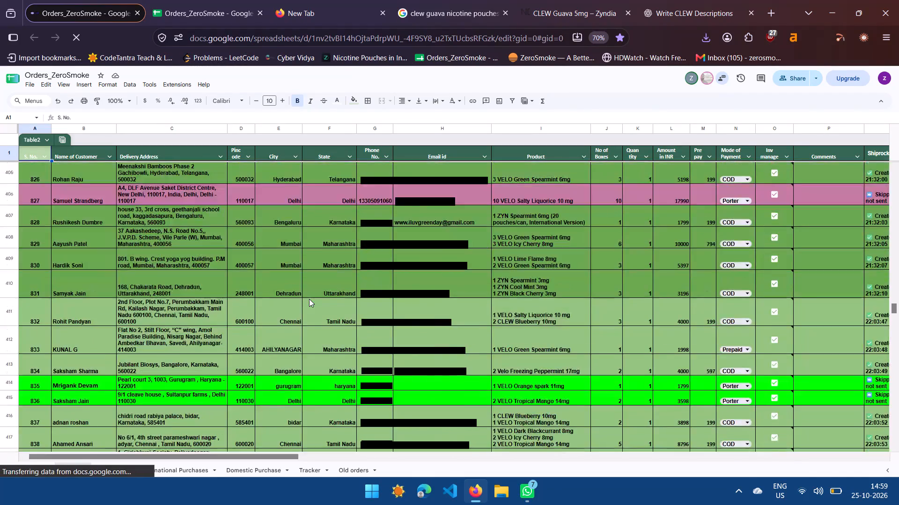
scroll(309, 299, down, 20)
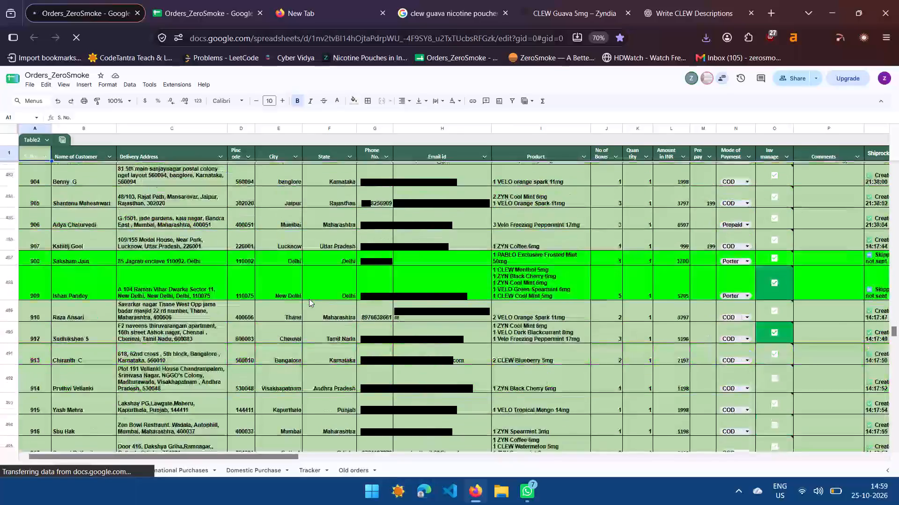
scroll(309, 299, down, 7)
scroll(309, 299, up, 6)
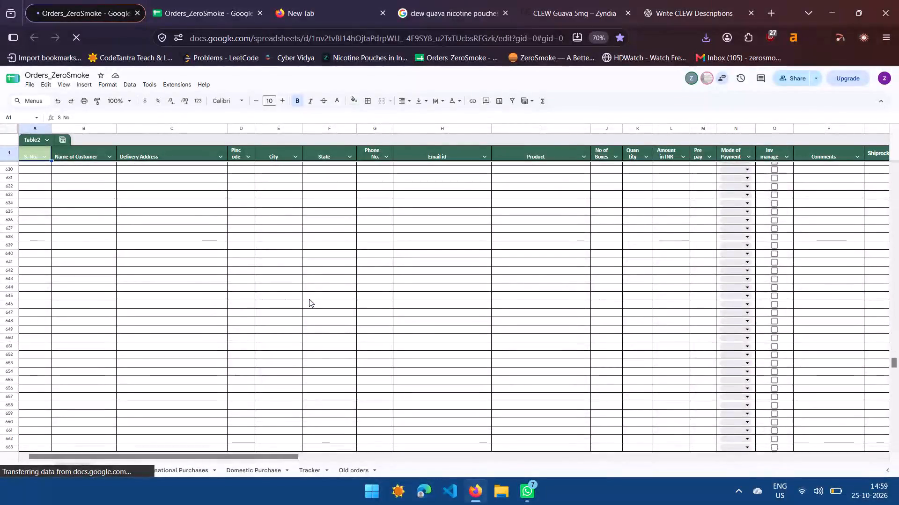
scroll(309, 299, up, 5)
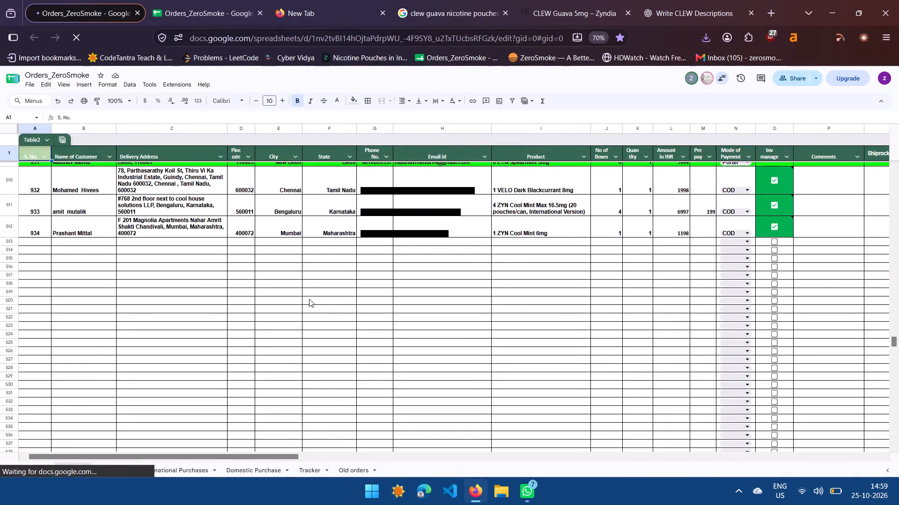
scroll(464, 339, left, 2)
scroll(464, 339, up, 1)
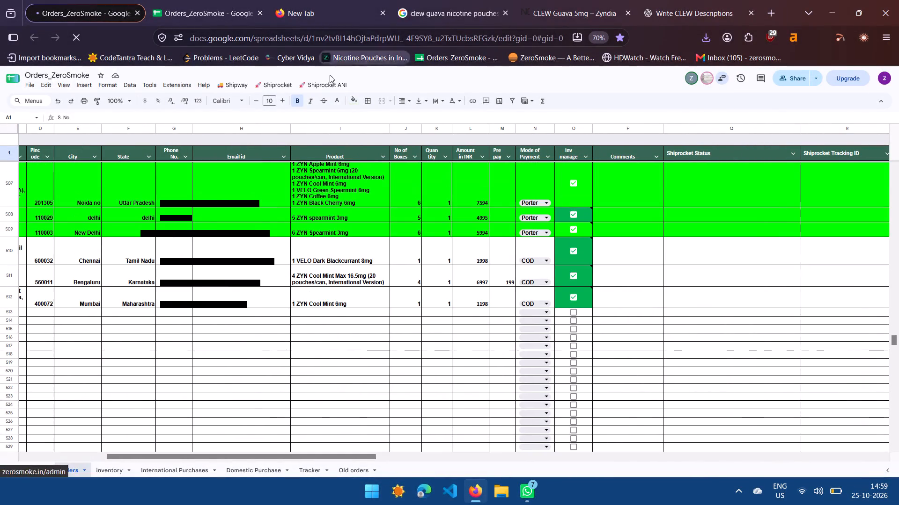
click(326, 82)
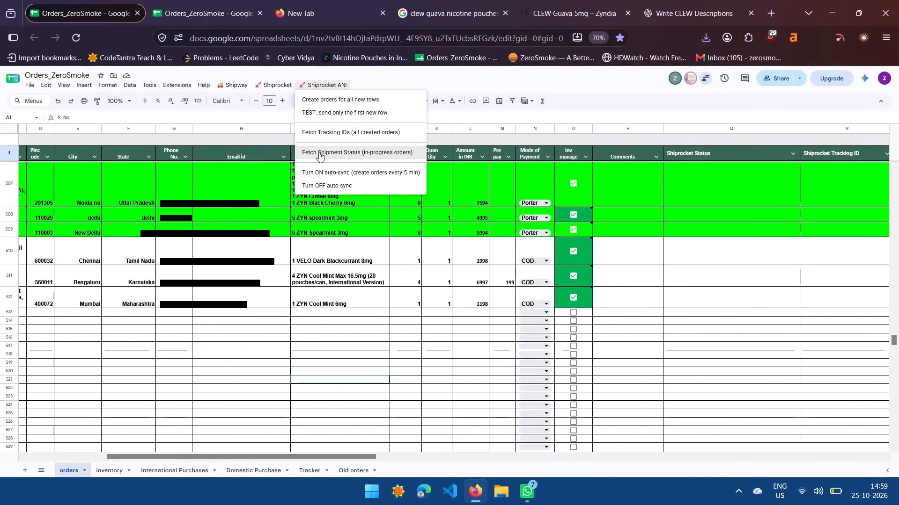
click(319, 152)
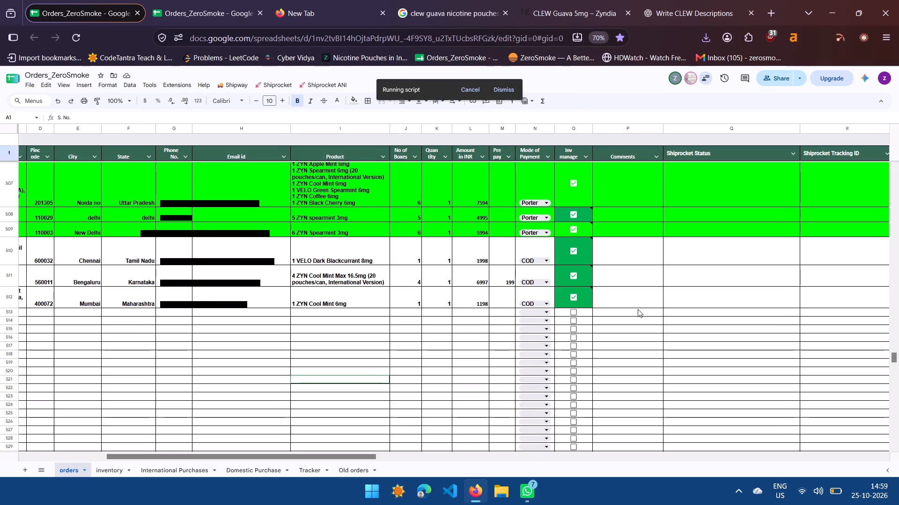
scroll(638, 309, right, 4)
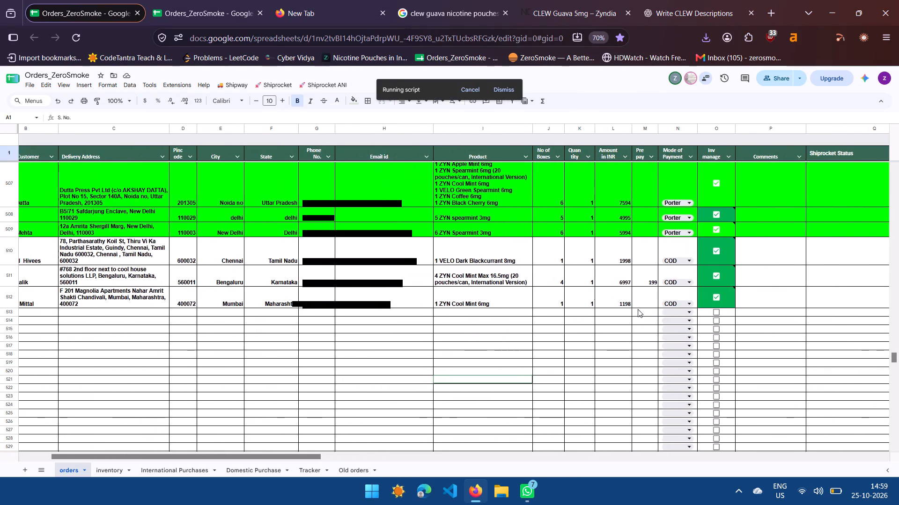
scroll(638, 309, left, 3)
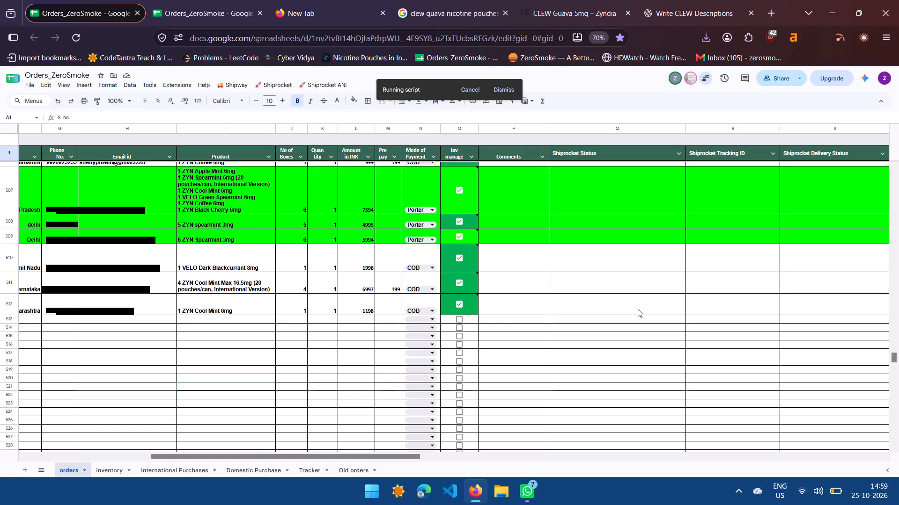
In a new browser window, search Google for scrap uncle and open the ScrapUncle website.
key(ctrl+n)
text(scf)
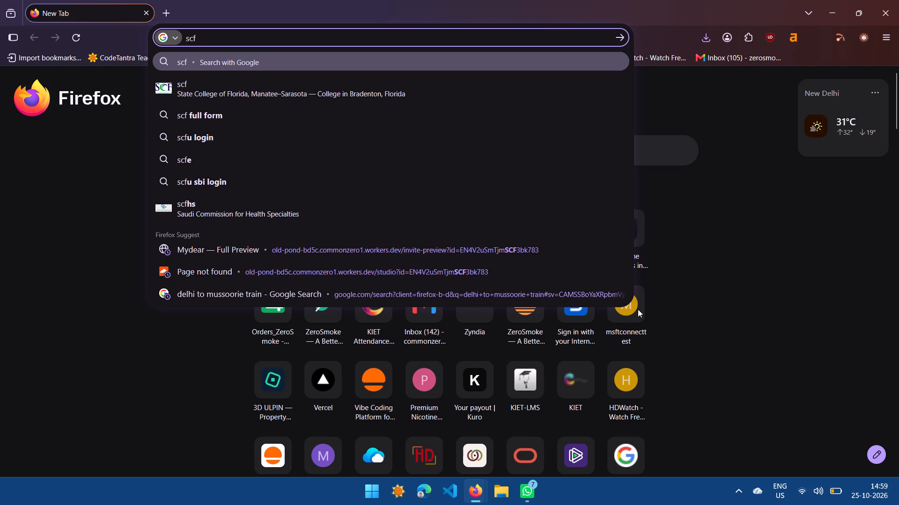
key(BackSpace)
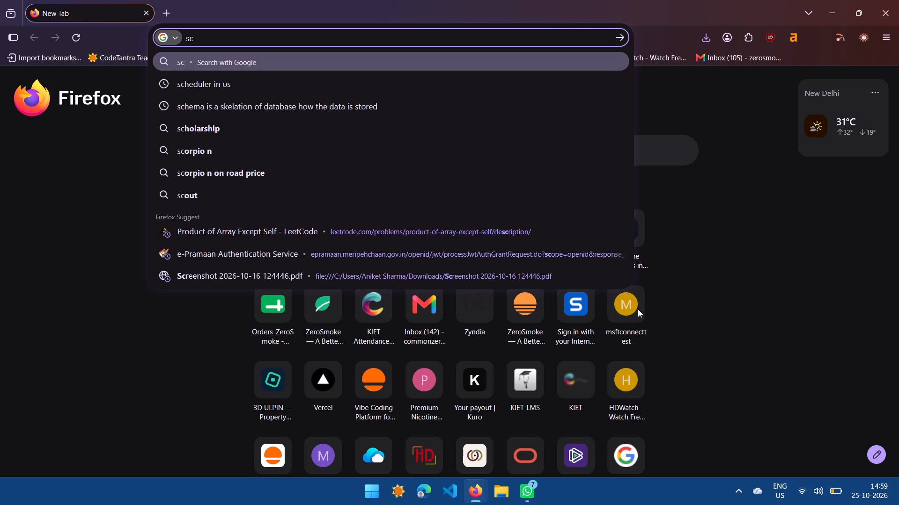
text(rap)
key(space)
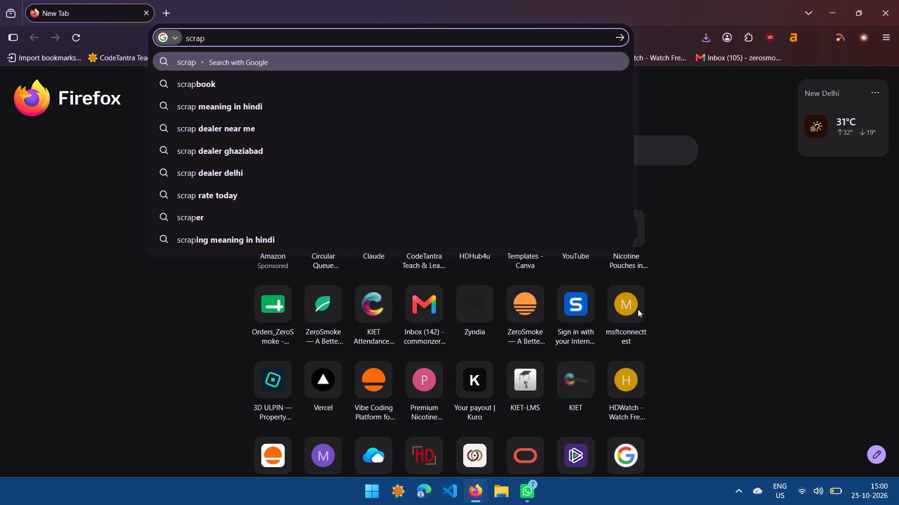
text(uncle)
key(Return)
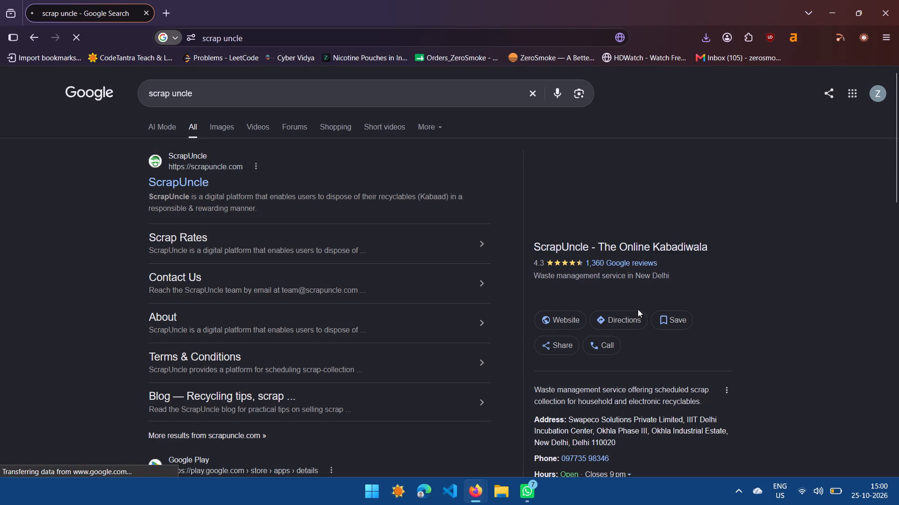
click(160, 174)
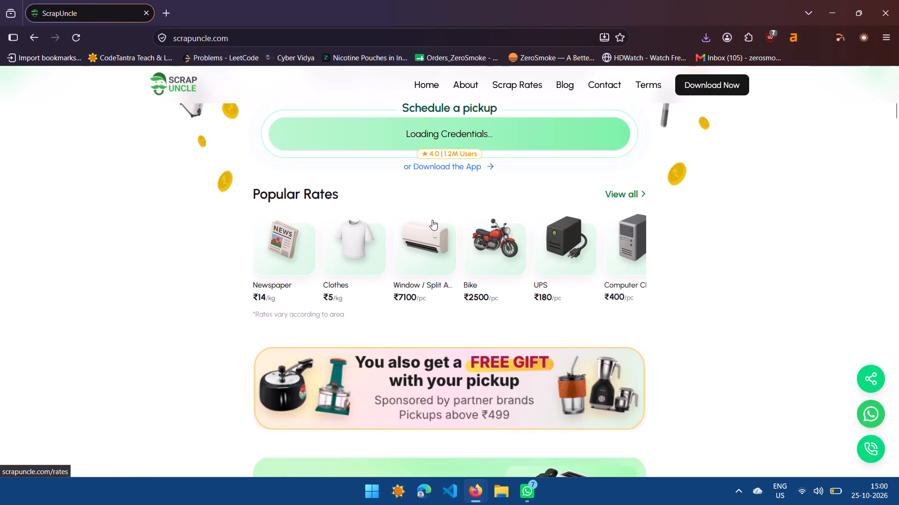
Examine the ScrapUncle home page, including the pickup scheduling form, popular scrap rates and media recognitions.
drag(286, 140, 420, 155)
click(420, 155)
double_click(420, 155)
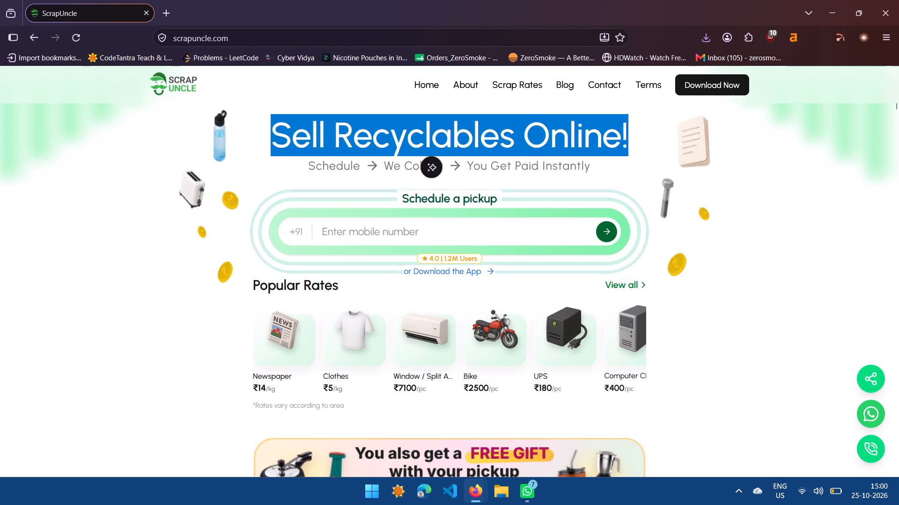
click(518, 153)
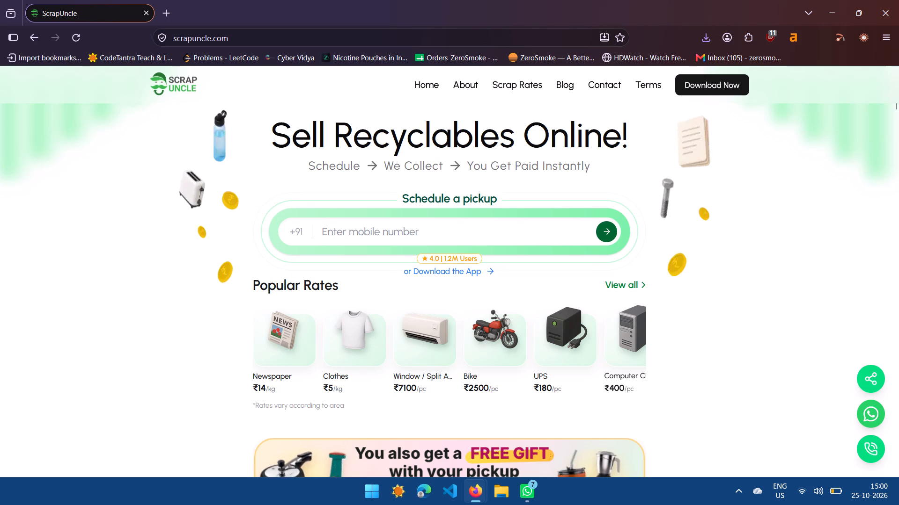
double_click(426, 127)
double_click(556, 148)
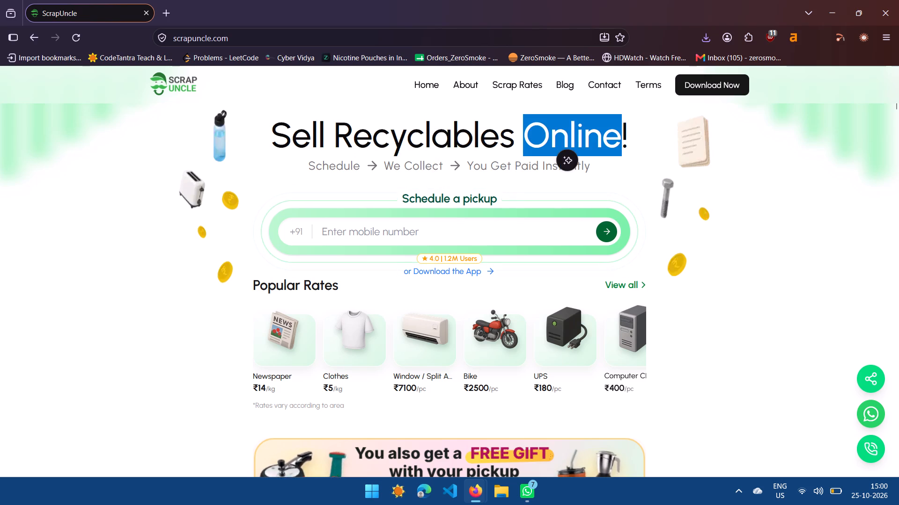
scroll(480, 270, down, 7)
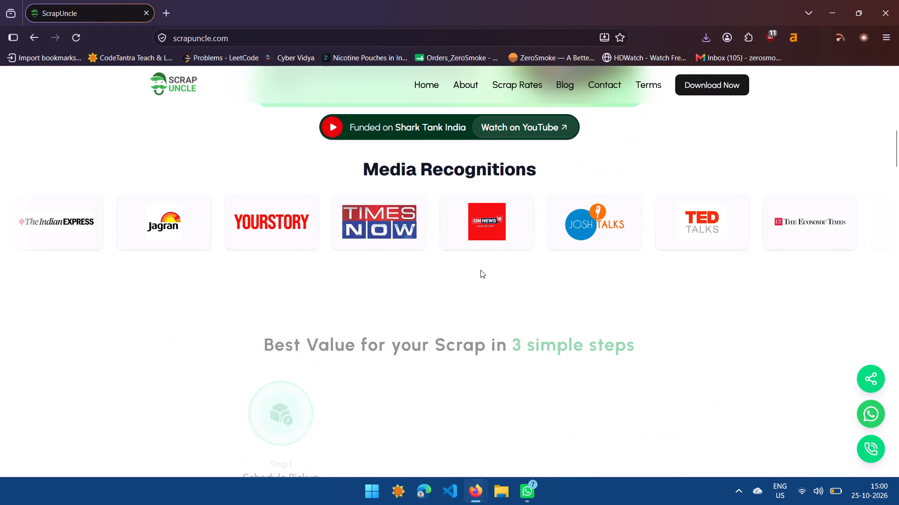
scroll(480, 270, up, 6)
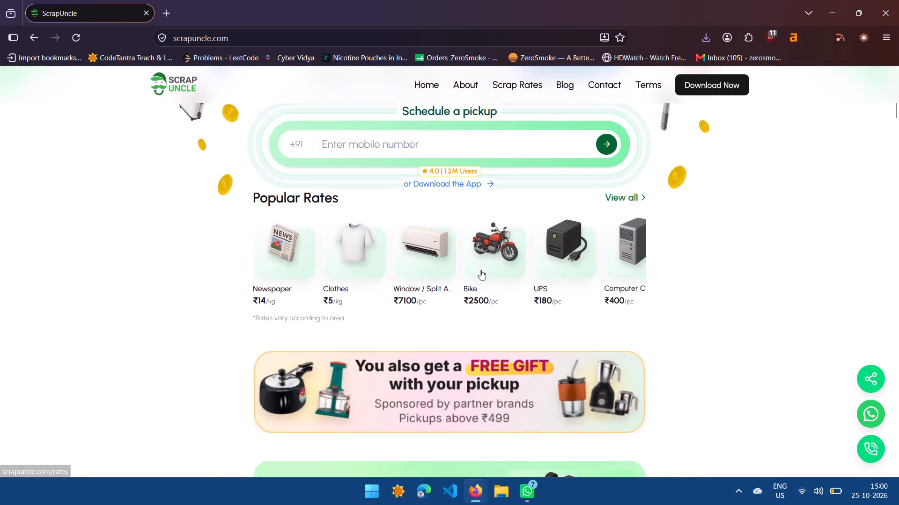
scroll(480, 270, up, 1)
scroll(480, 270, down, 1)
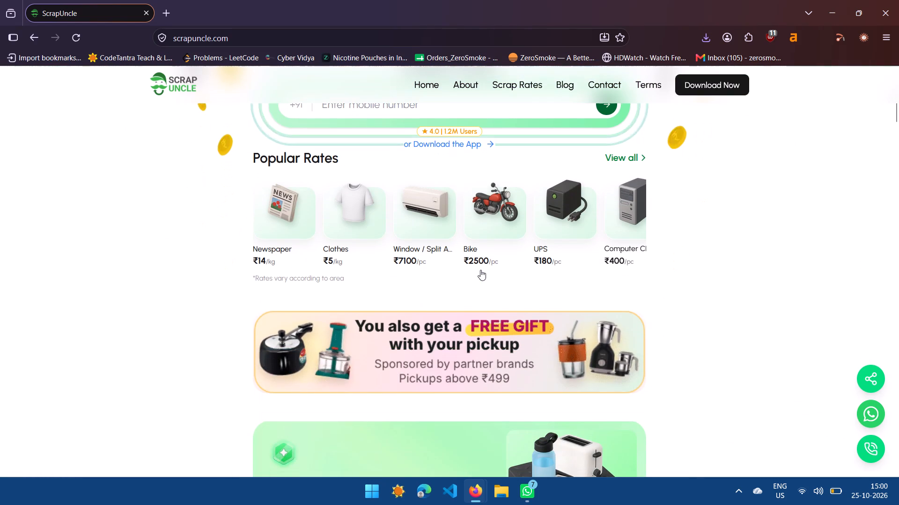
Look through the Popular Rates carousel on the ScrapUncle home page, from Newspaper to Computer CPU and back.
scroll(480, 270, down, 2)
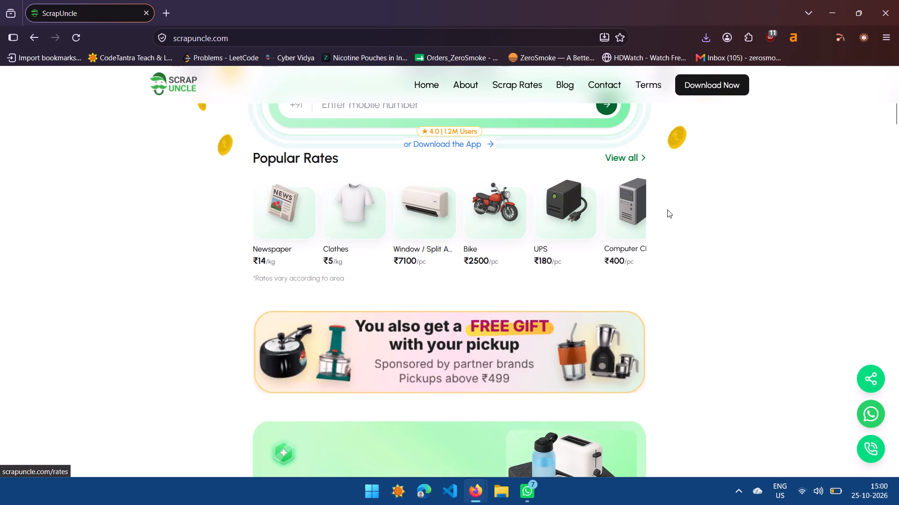
scroll(628, 216, left, 4)
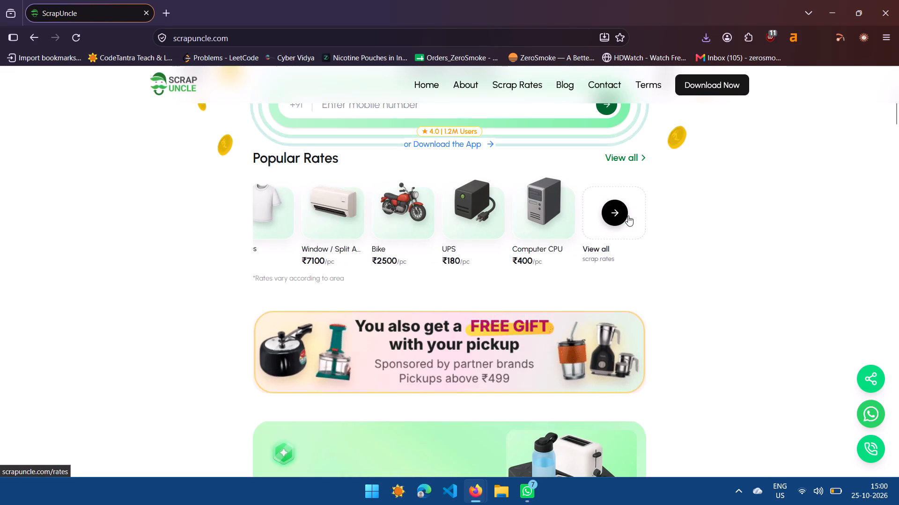
scroll(628, 216, left, 2)
scroll(551, 226, right, 2)
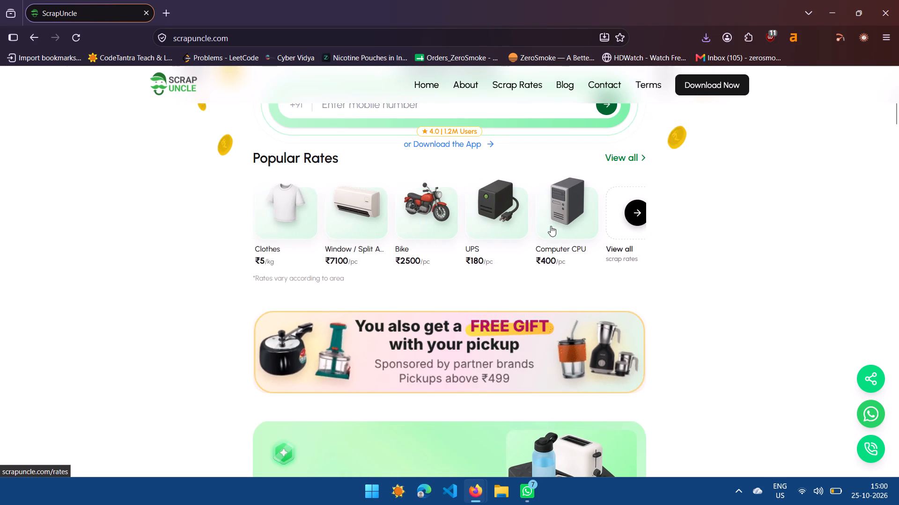
scroll(551, 226, right, 4)
Examine the rest of the home page, including the three-step pickup process, accepted scrap types, household services and customer testimonials.
scroll(821, 281, down, 1)
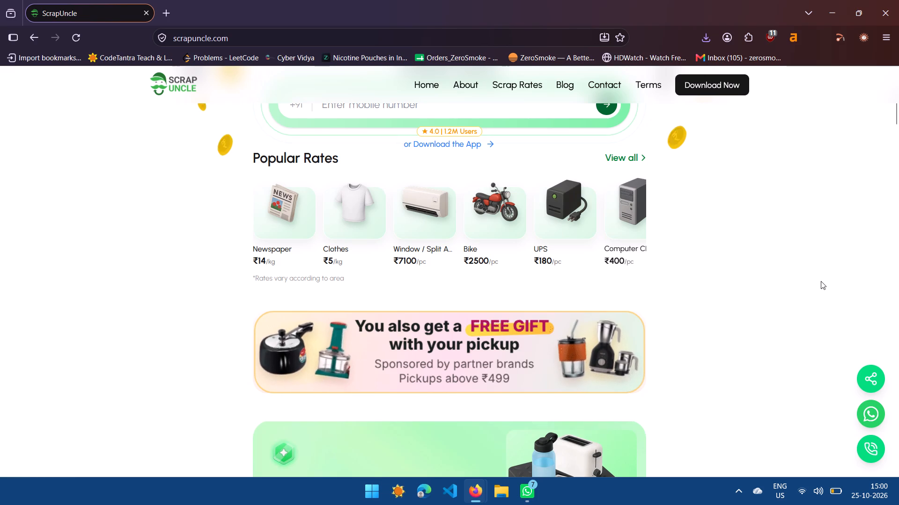
scroll(694, 231, down, 1)
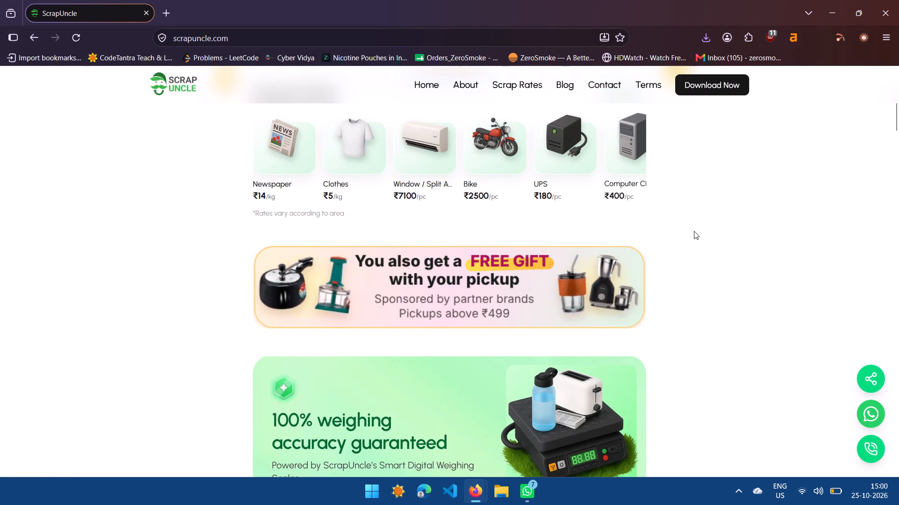
scroll(694, 231, down, 8)
scroll(694, 231, up, 1)
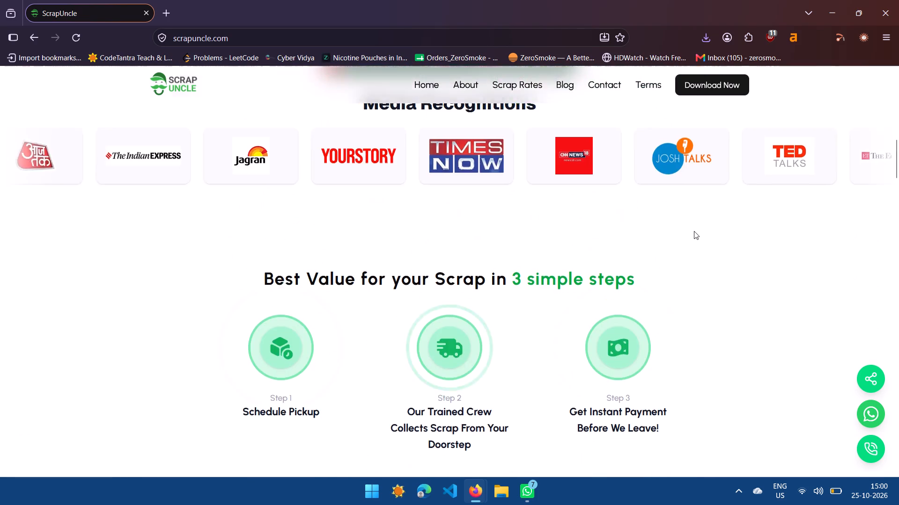
scroll(694, 231, up, 1)
scroll(694, 231, down, 10)
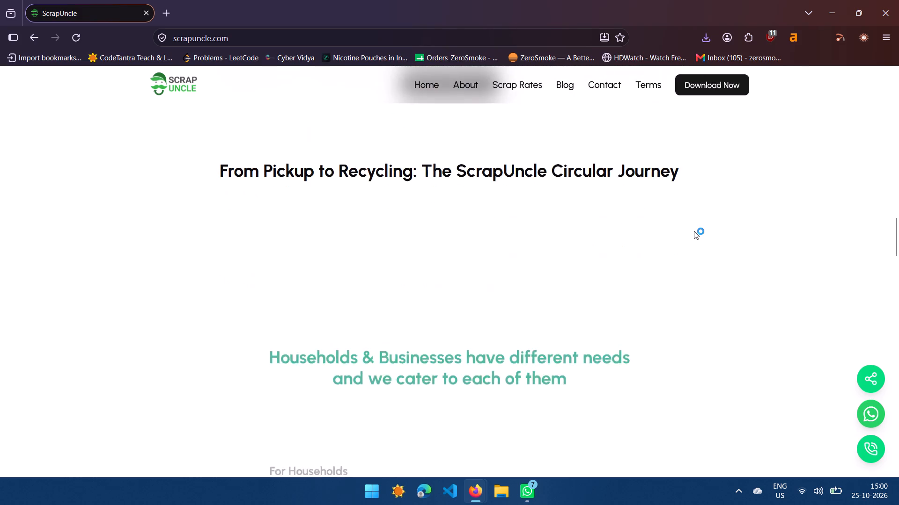
scroll(694, 231, down, 2)
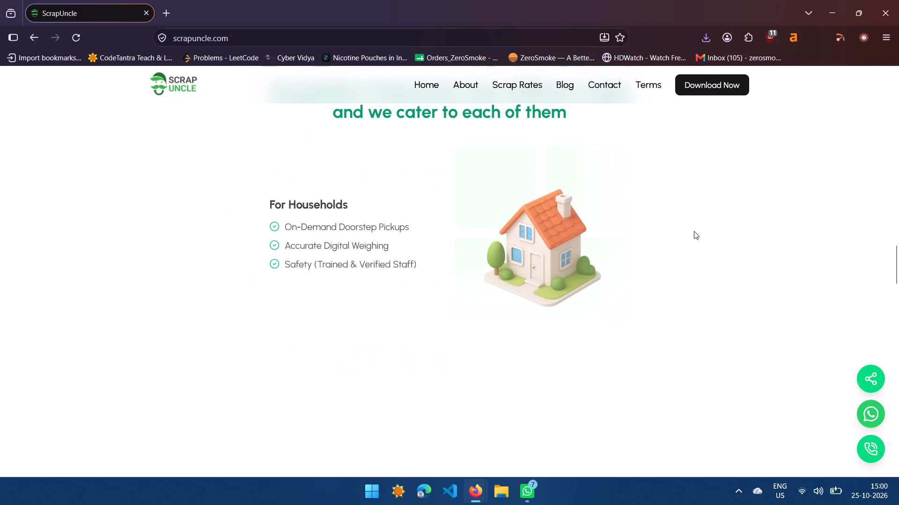
scroll(514, 452, down, 5)
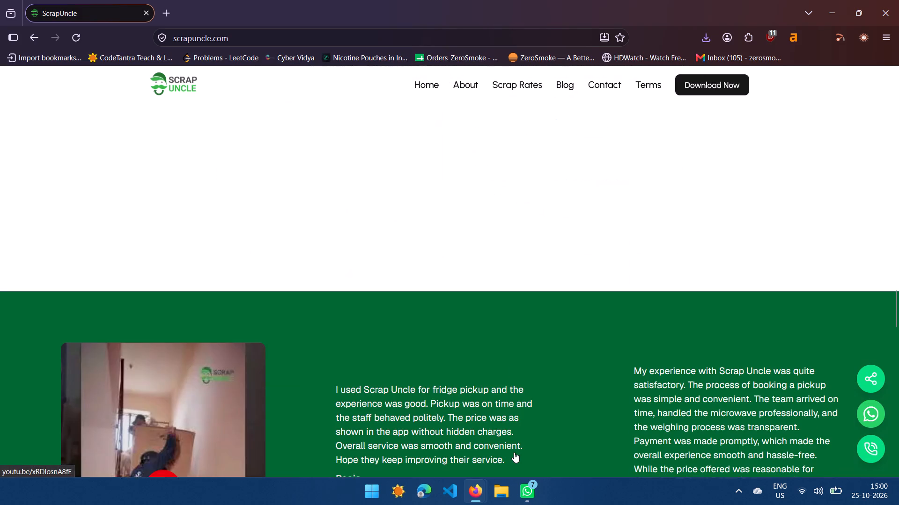
scroll(514, 452, down, 1)
scroll(488, 96, up, 8)
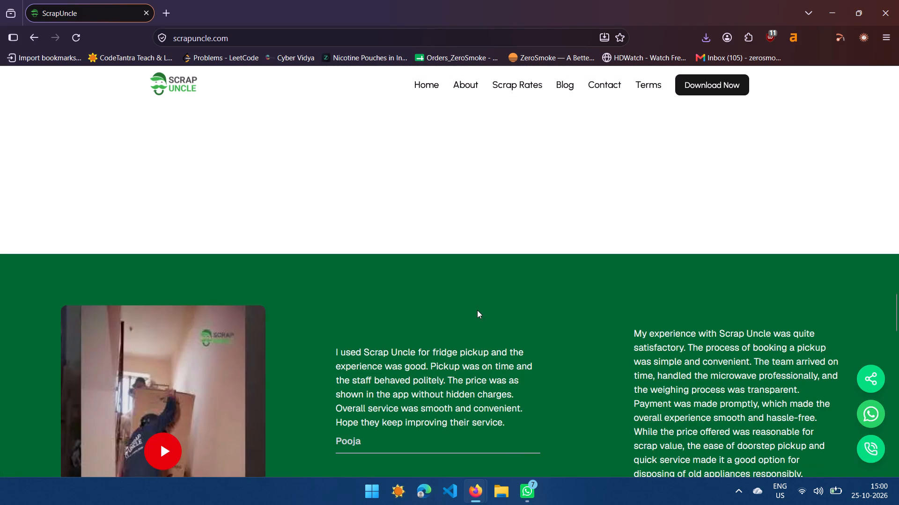
scroll(477, 310, down, 15)
scroll(477, 310, up, 20)
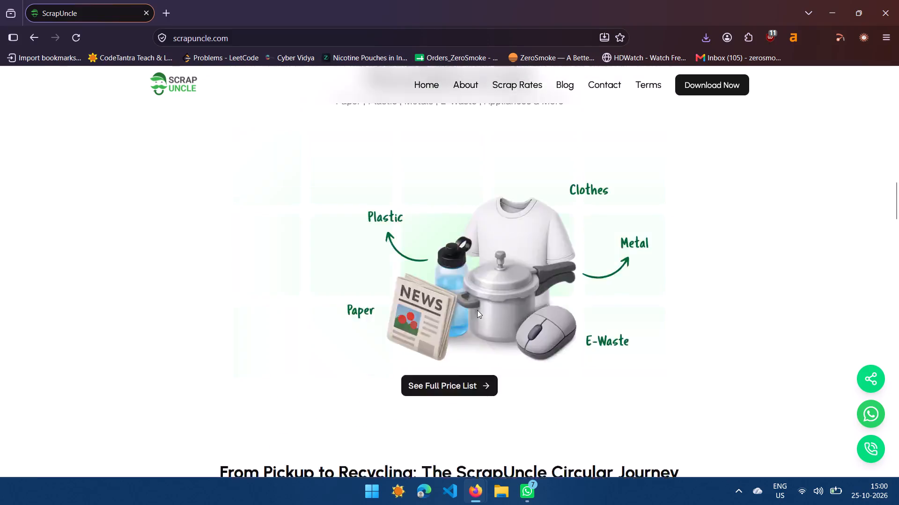
Open ScrapUncle's Scrap Rates page.
scroll(477, 310, up, 11)
click(523, 90)
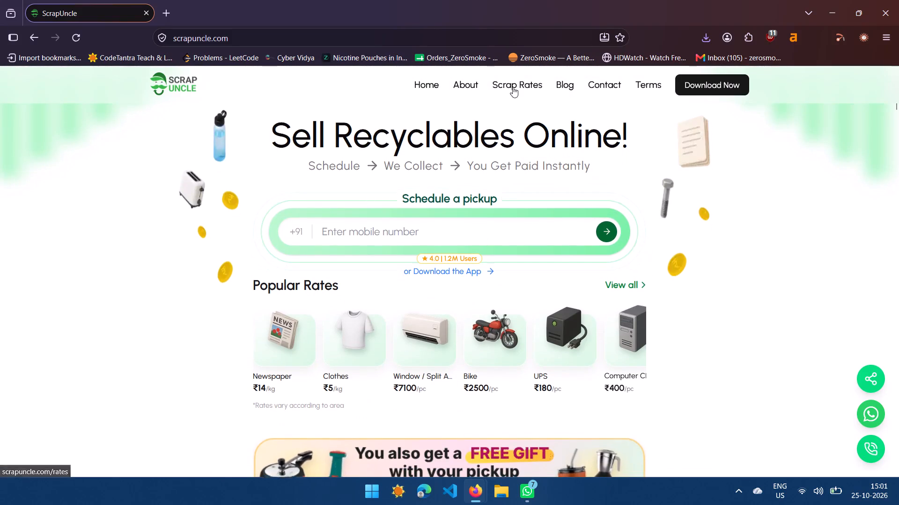